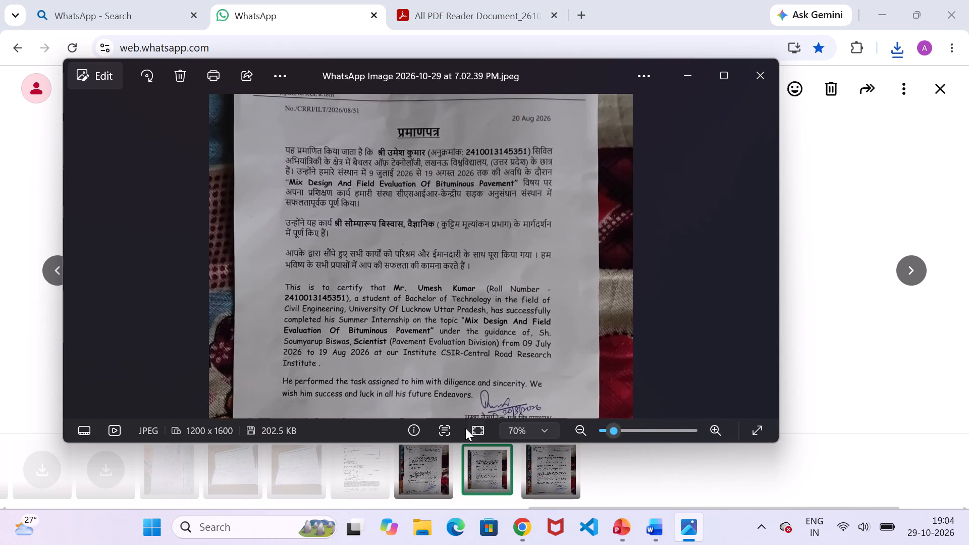
Scan the photographed certificate for recognizable text with the image at 100% zoom.
left_click(465, 427)
left_click(482, 429)
left_click(482, 429)
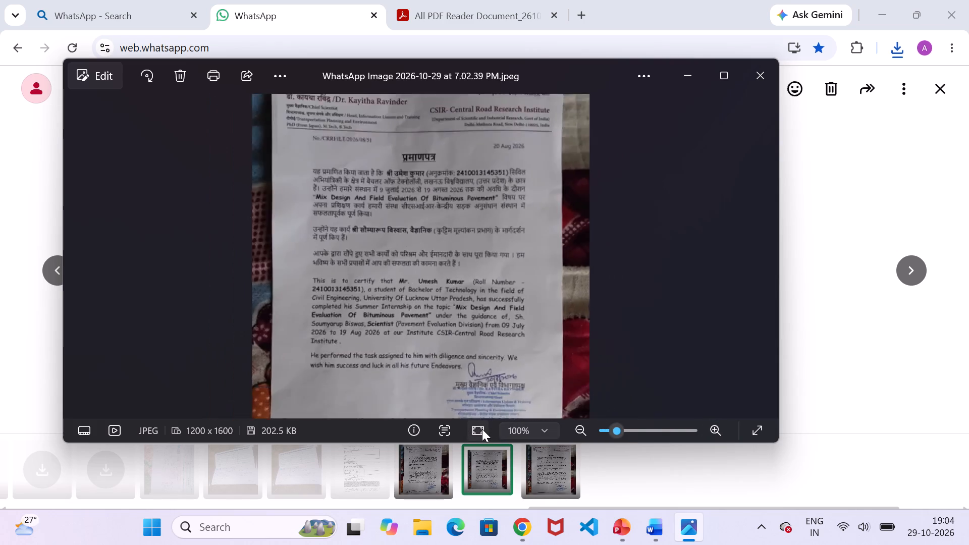
left_click(442, 433)
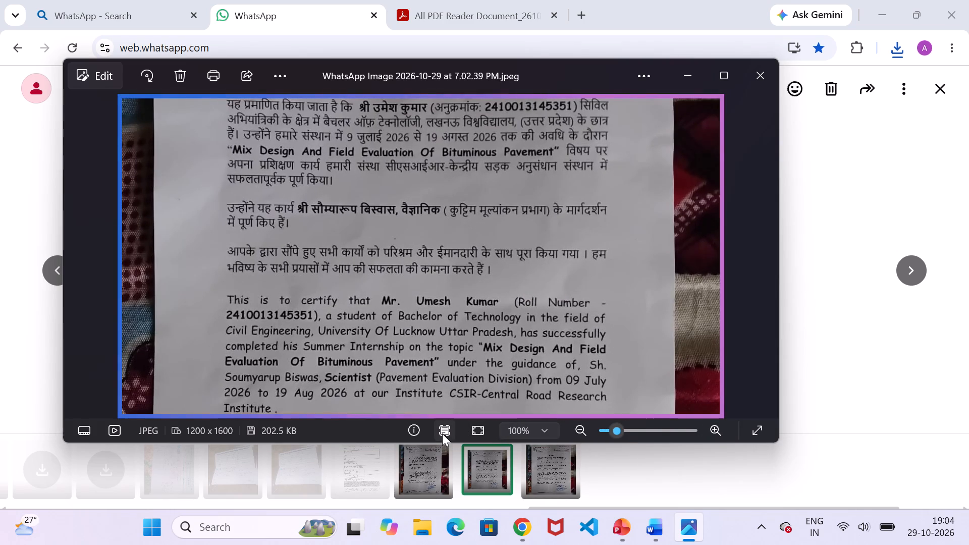
Examine the recognized text areas in the certificate's Hindi and English paragraphs up close.
scroll(462, 259, "up", 3)
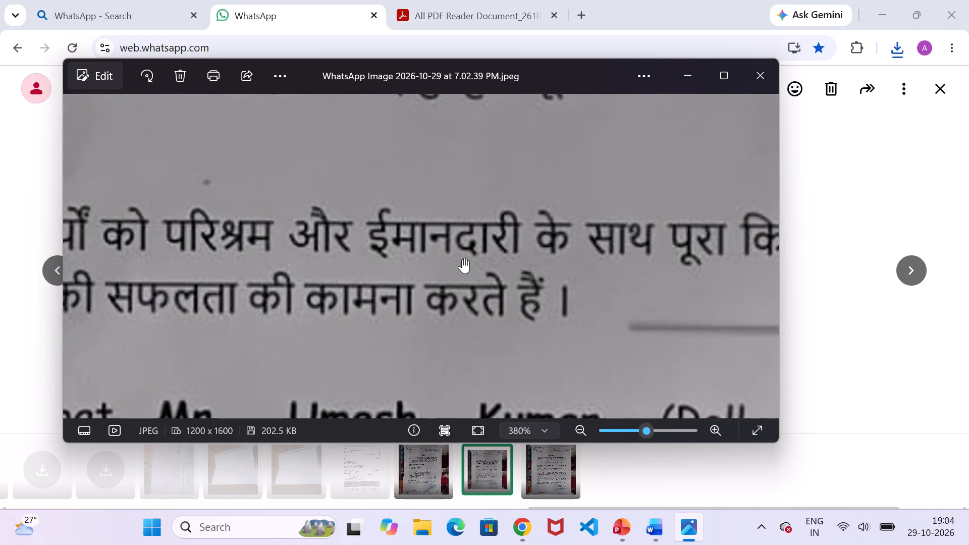
scroll(462, 259, "down", 13, "ctrl")
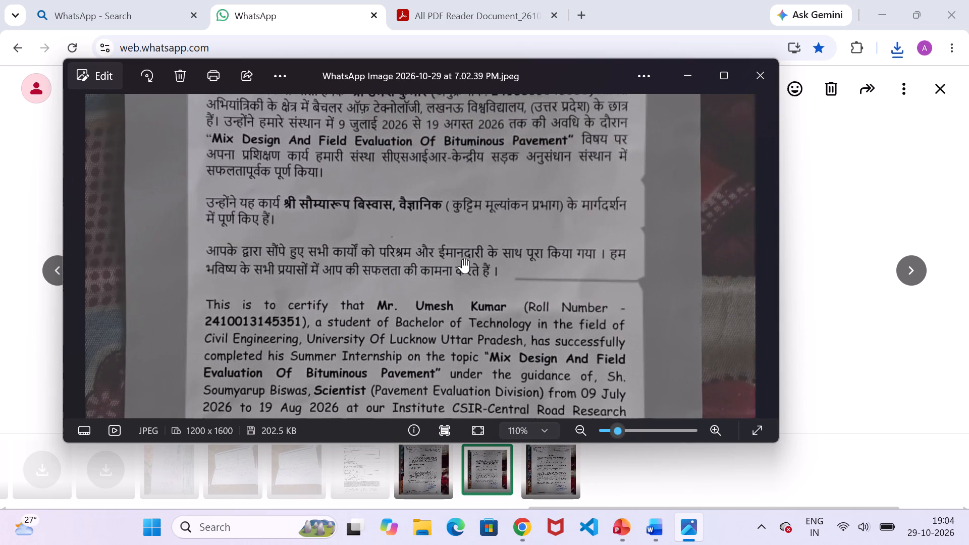
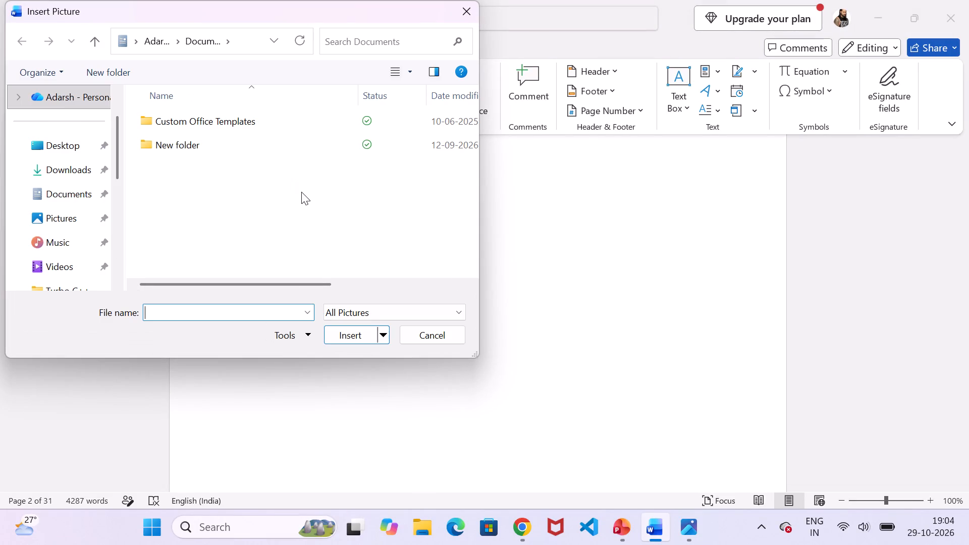
Browse to the Pictures folder for an image to insert into the Word document.
left_click(82, 216)
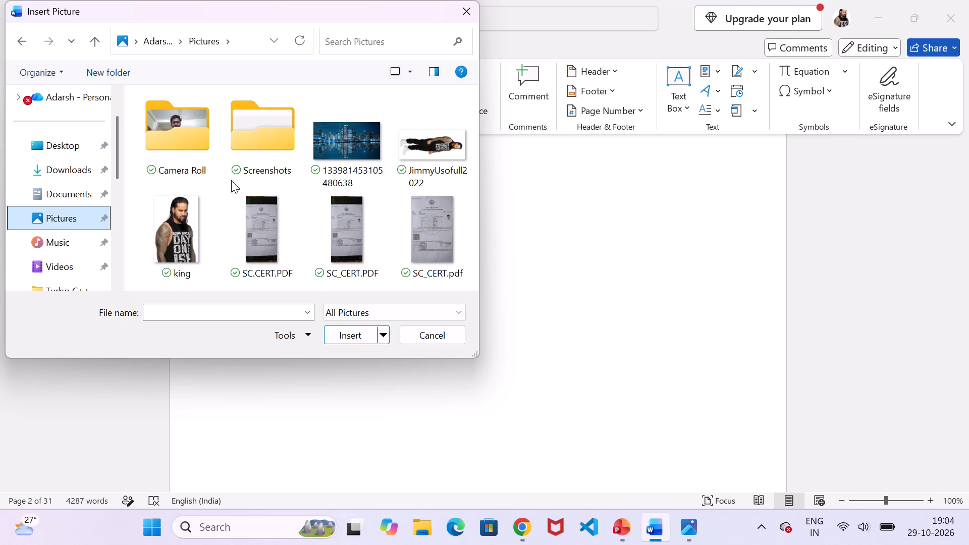
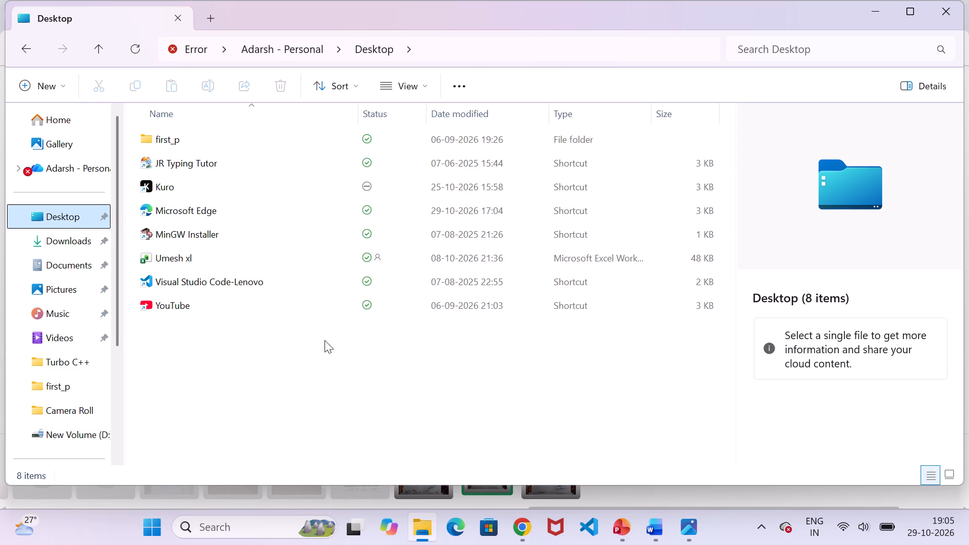
Locate the certificate photo "WhatsApp Image 2026-10-29 at 7.02.39 PM" in the Downloads folder.
left_click(81, 212)
key("ctrl+s")
left_click(78, 241)
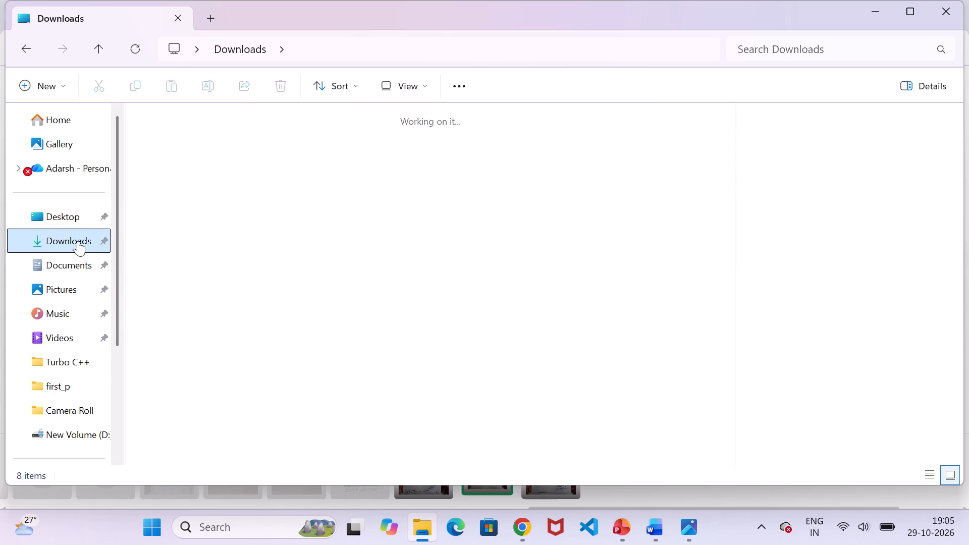
left_click(174, 159)
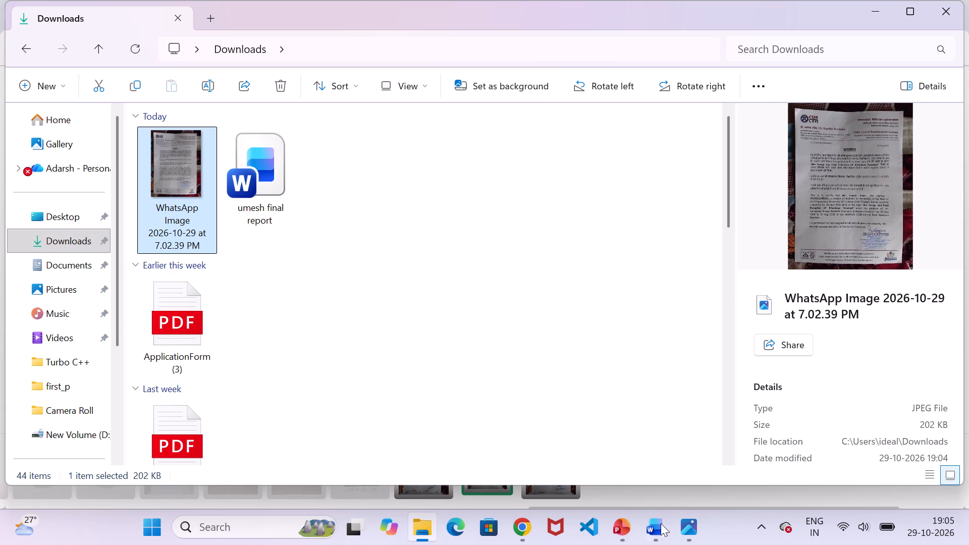
Switch to Word and insert the picture "WhatsApp Image 2026-10-29 at 7.02.39 PM" from the Downloads folder into the report.
left_click(665, 440)
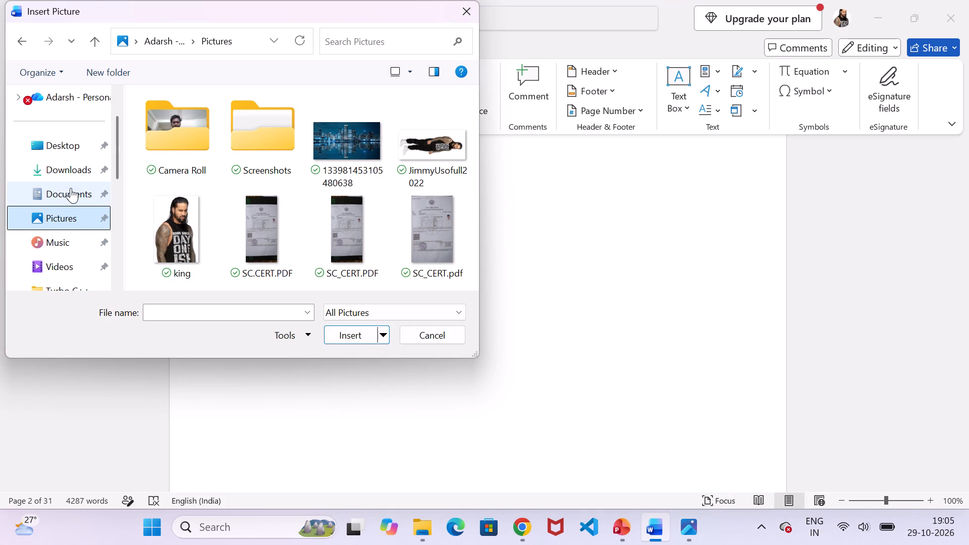
left_click(71, 173)
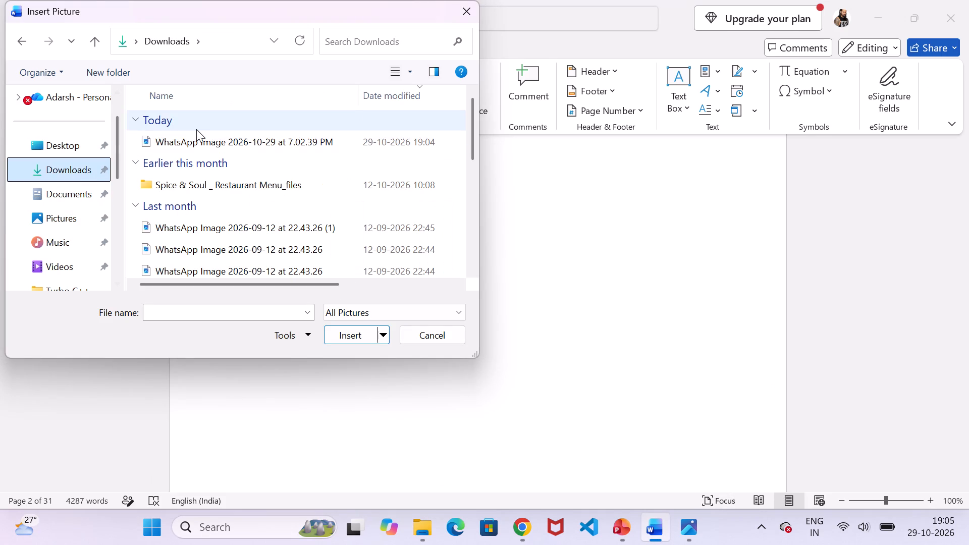
left_click(213, 144)
double_click(213, 144)
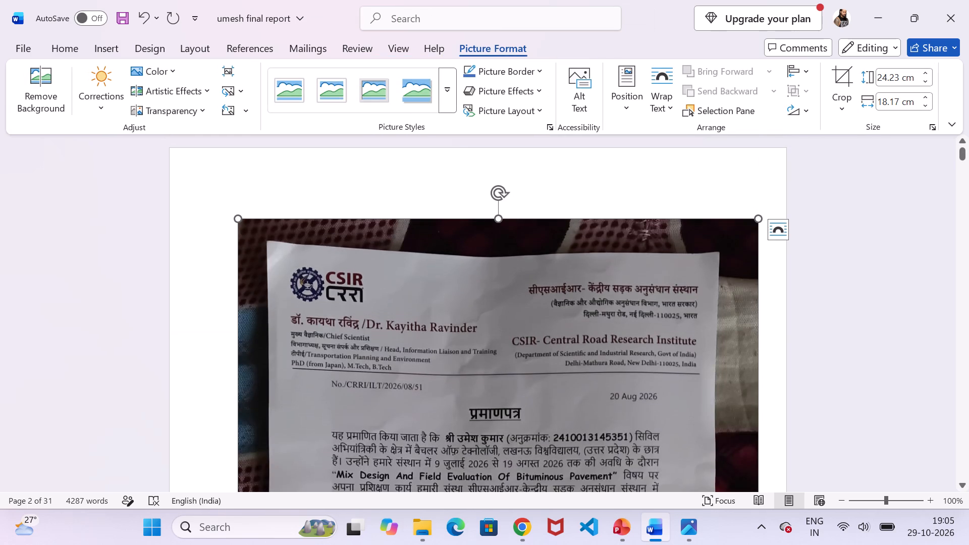
Resize the inserted certificate picture proportionally from its lower corner, enlarging it to reach the page's right edge.
scroll(498, 235, "down", 3)
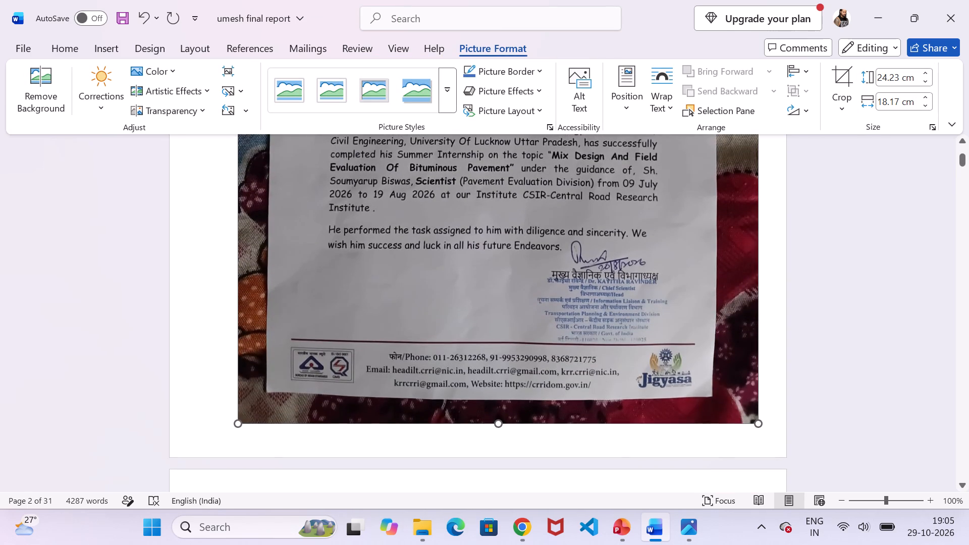
left_click_drag(237, 425, 267, 401)
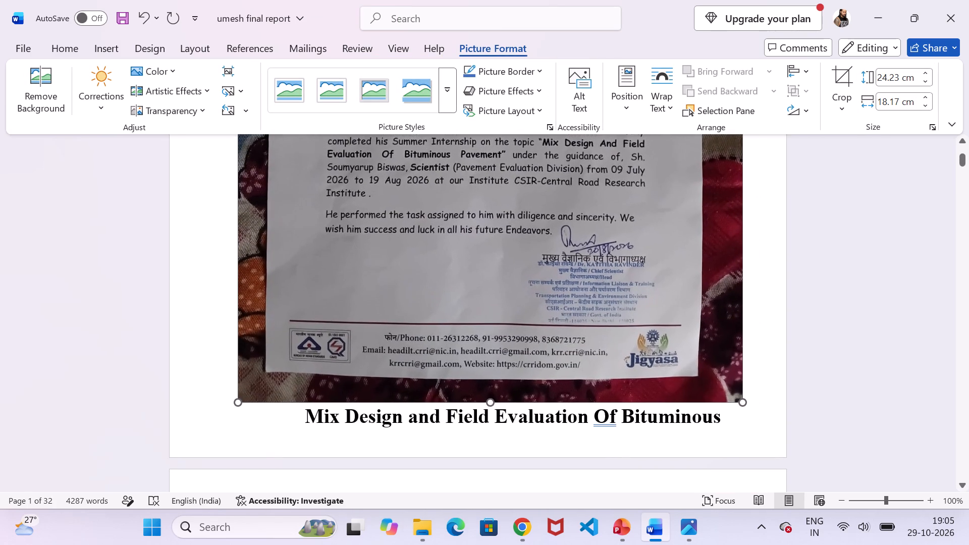
left_click_drag(267, 401, 243, 481)
Open the available editing options for the inserted certificate picture.
scroll(255, 374, "up", 5)
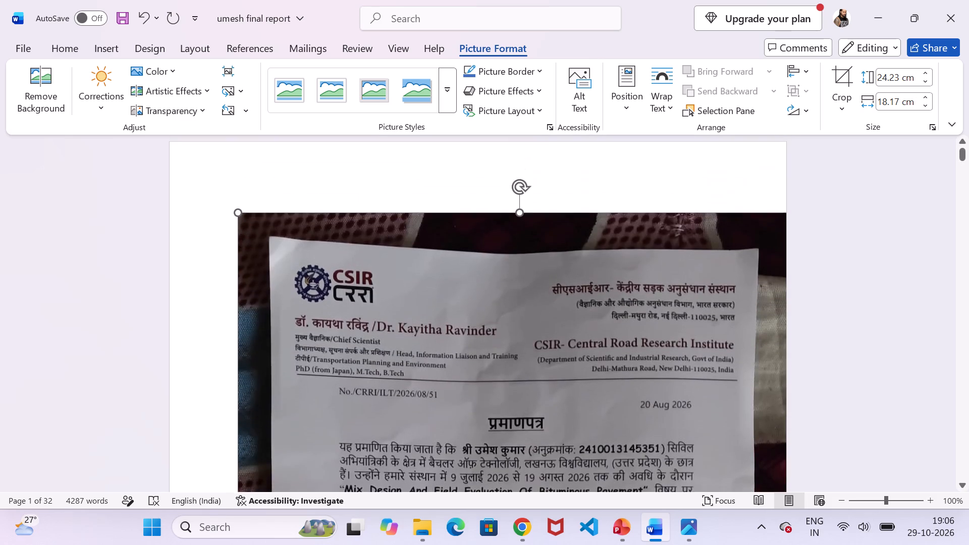
scroll(255, 374, "up", 3)
scroll(255, 374, "down", 1)
scroll(255, 374, "up", 2)
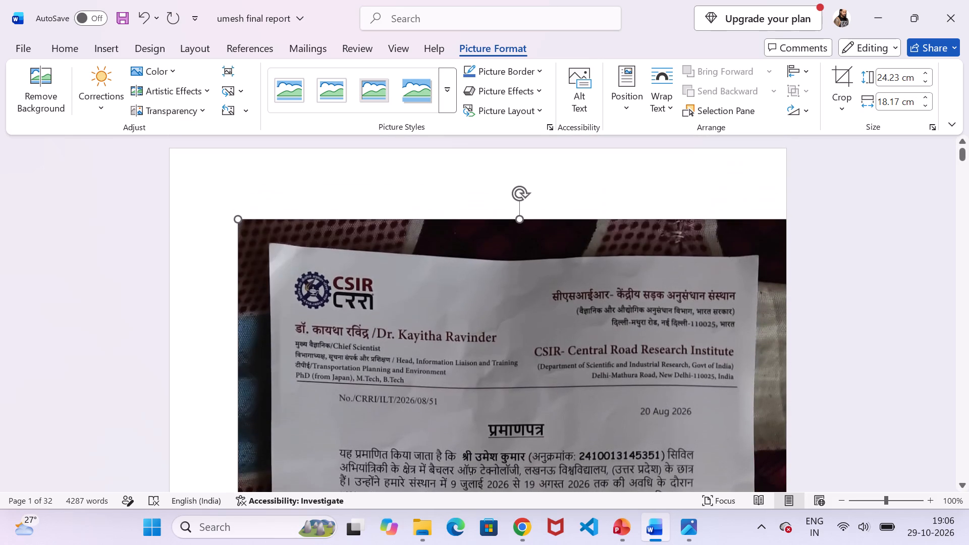
right_click(483, 380)
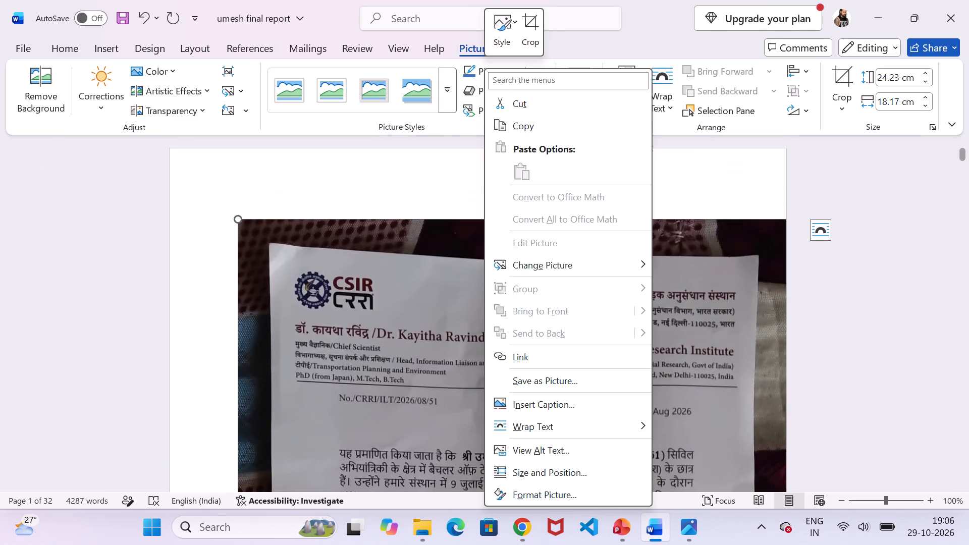
Cut the certificate photo from the top of the report's first page.
left_click(524, 97)
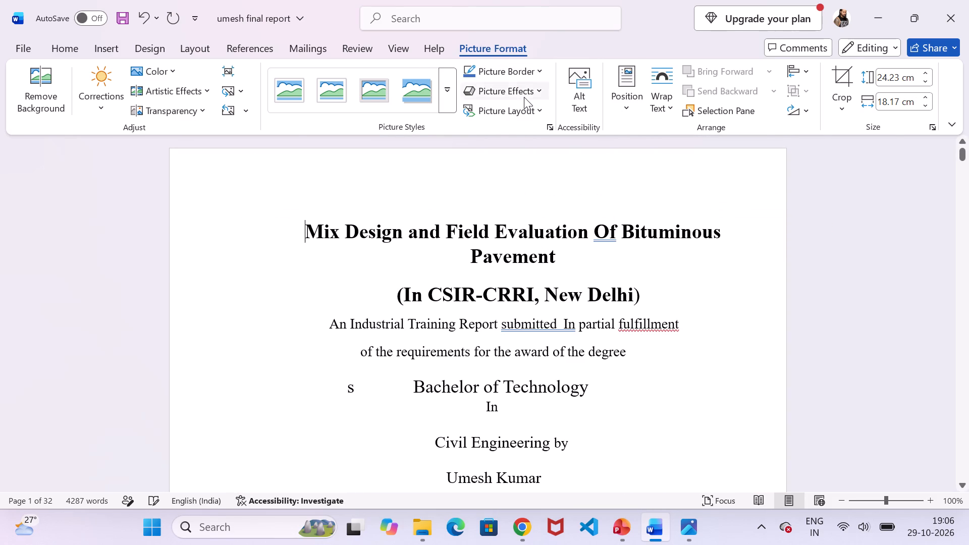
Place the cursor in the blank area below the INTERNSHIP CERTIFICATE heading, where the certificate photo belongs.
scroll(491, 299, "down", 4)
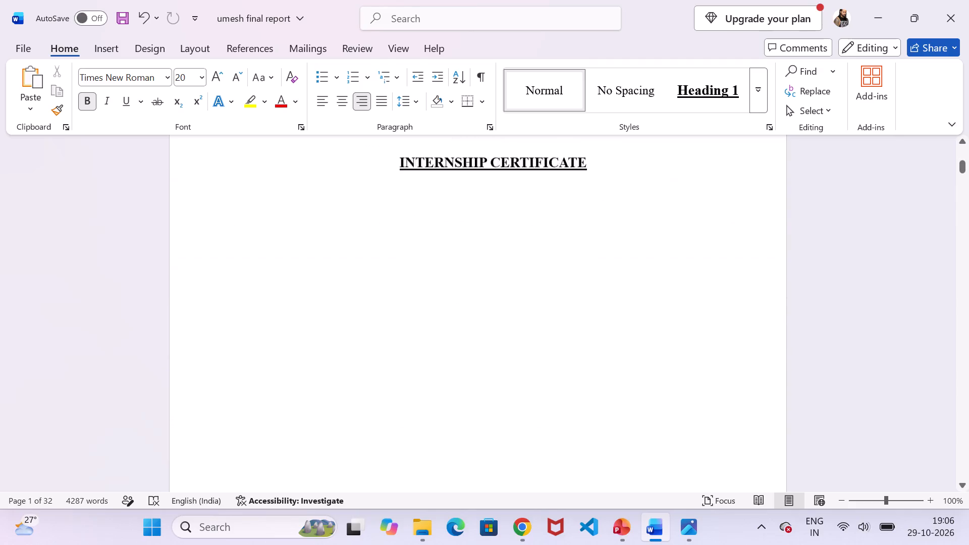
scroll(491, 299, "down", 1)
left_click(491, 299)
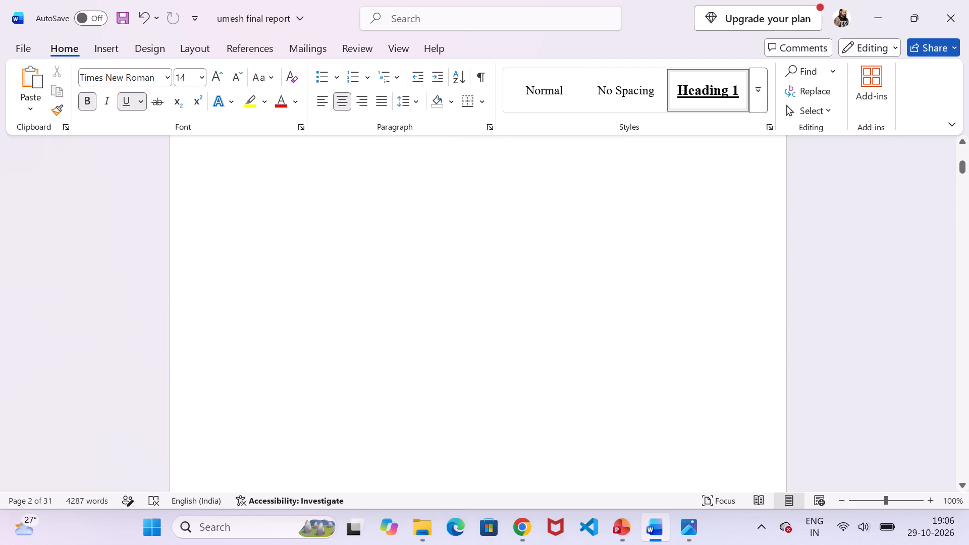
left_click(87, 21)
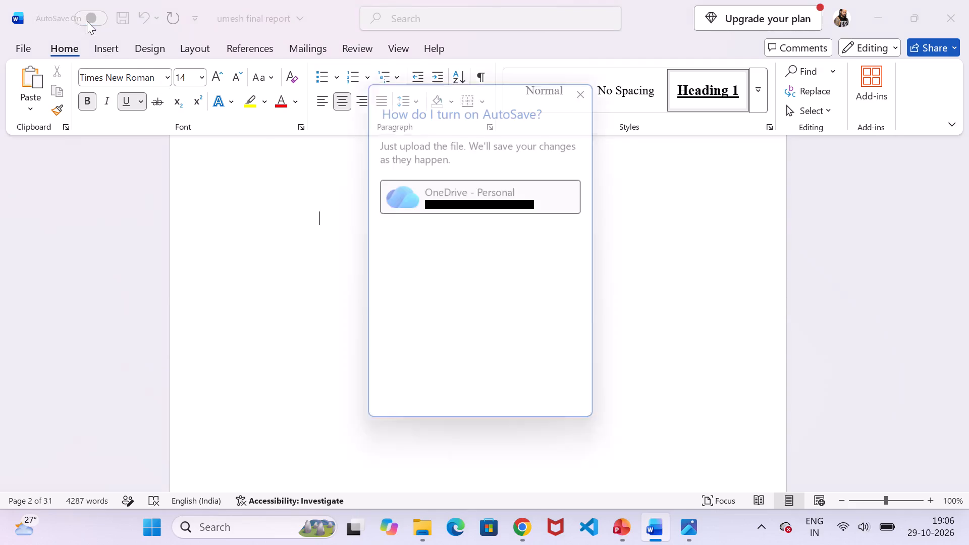
Dismiss the AutoSave prompt and insert the picture "WhatsApp Image 2026-10-29 at 7.02.39 PM" from the Downloads folder at the cursor.
left_click(598, 79)
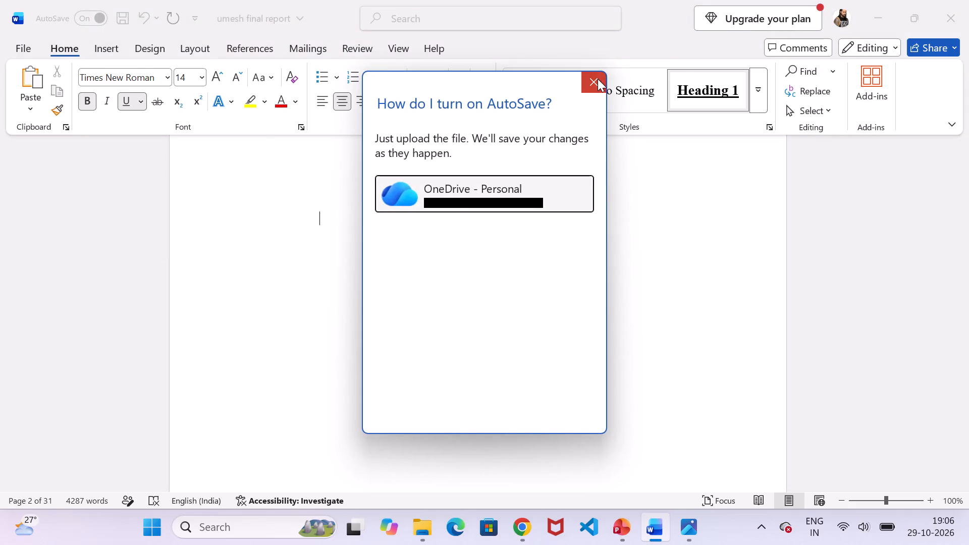
left_click(112, 51)
left_click(168, 74)
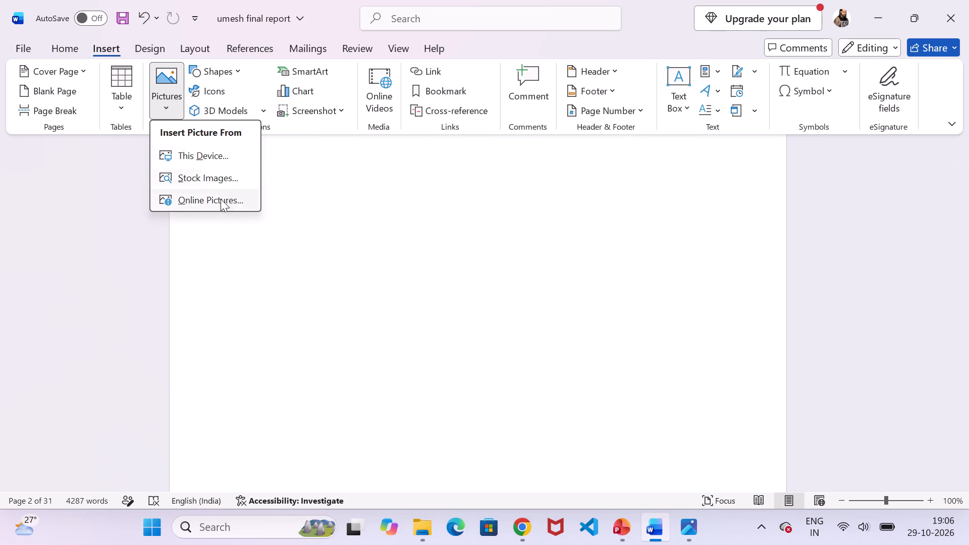
left_click(206, 160)
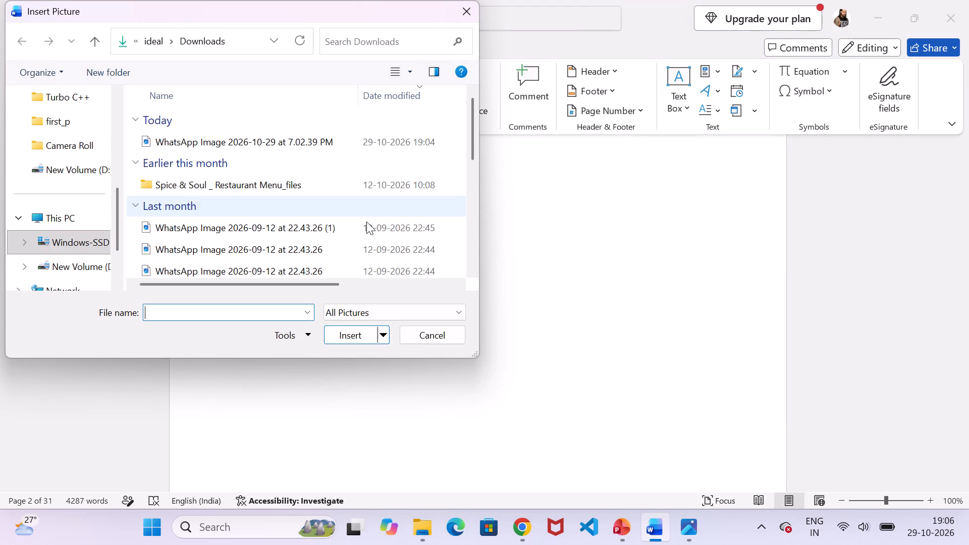
scroll(65, 142, "up", 2)
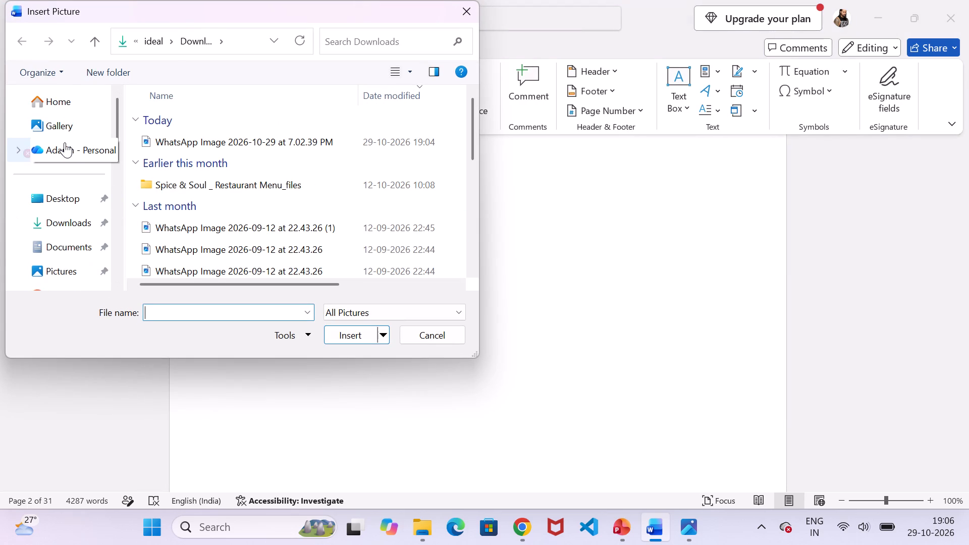
left_click(51, 230)
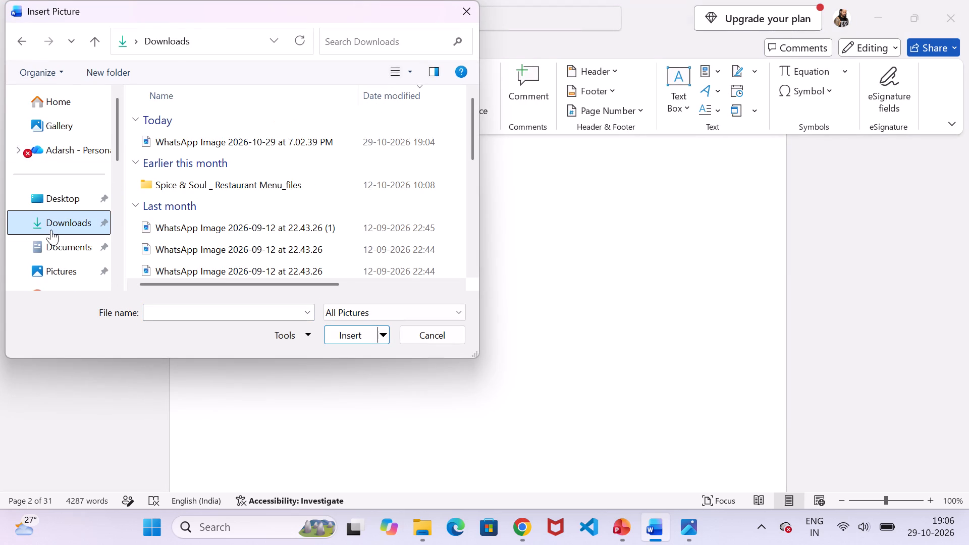
double_click(183, 135)
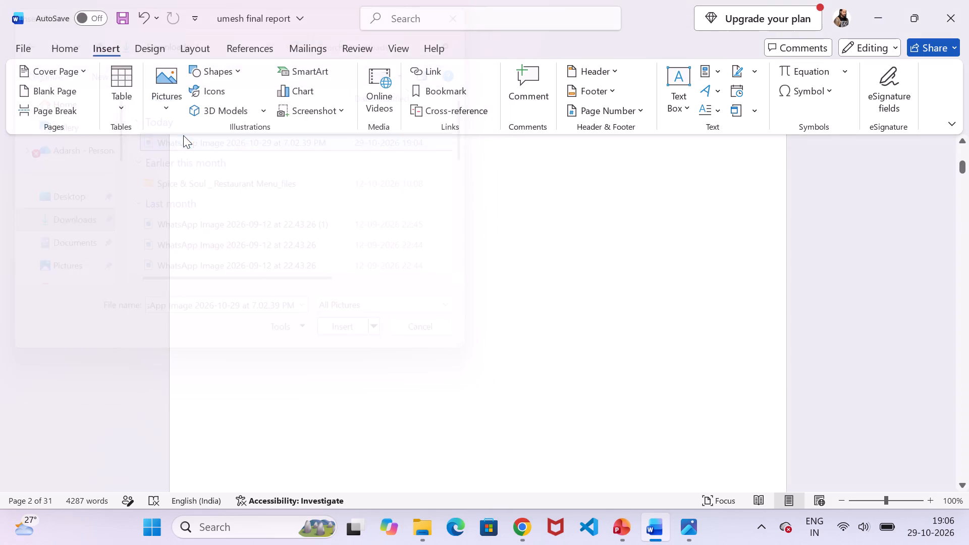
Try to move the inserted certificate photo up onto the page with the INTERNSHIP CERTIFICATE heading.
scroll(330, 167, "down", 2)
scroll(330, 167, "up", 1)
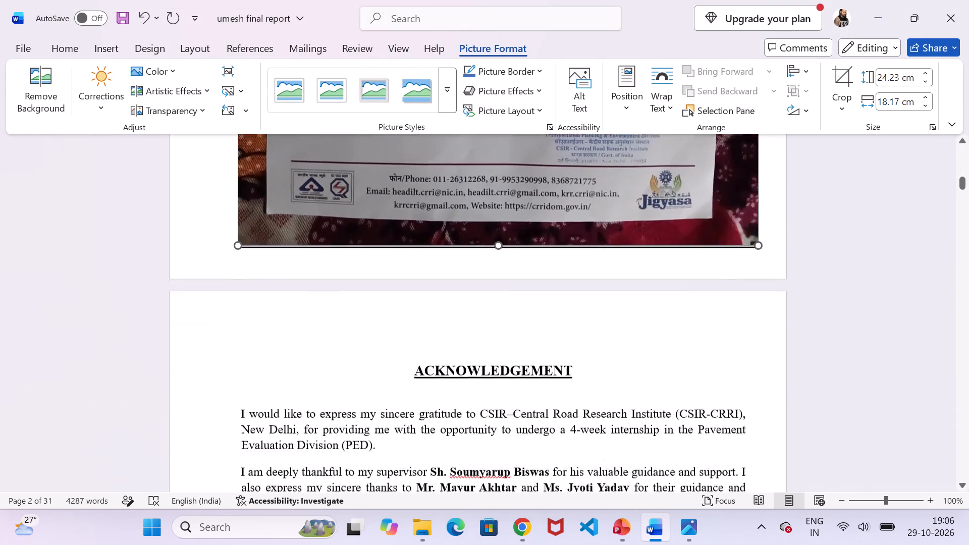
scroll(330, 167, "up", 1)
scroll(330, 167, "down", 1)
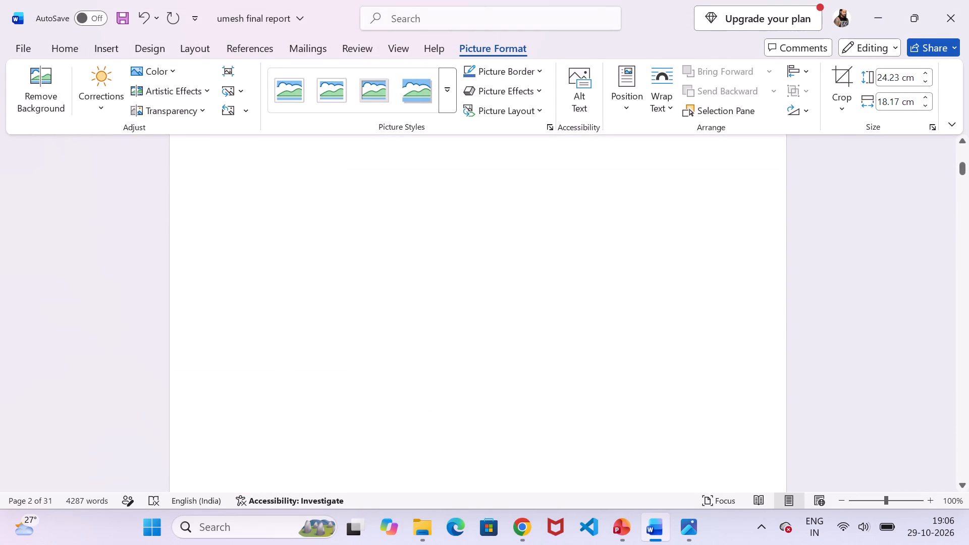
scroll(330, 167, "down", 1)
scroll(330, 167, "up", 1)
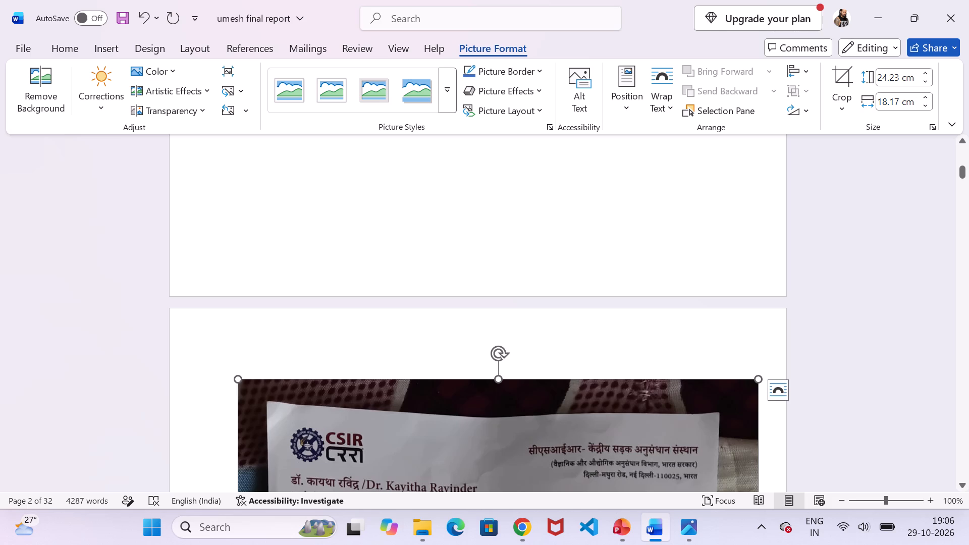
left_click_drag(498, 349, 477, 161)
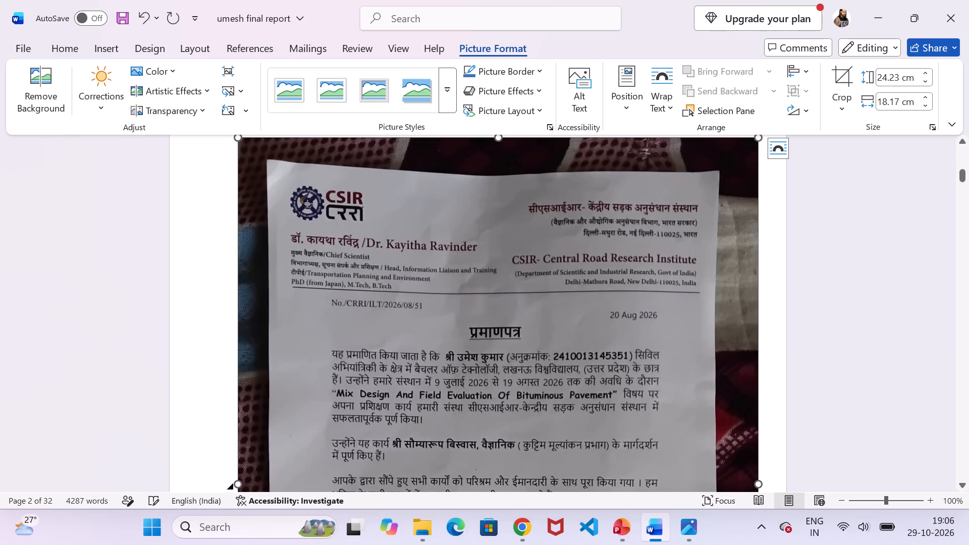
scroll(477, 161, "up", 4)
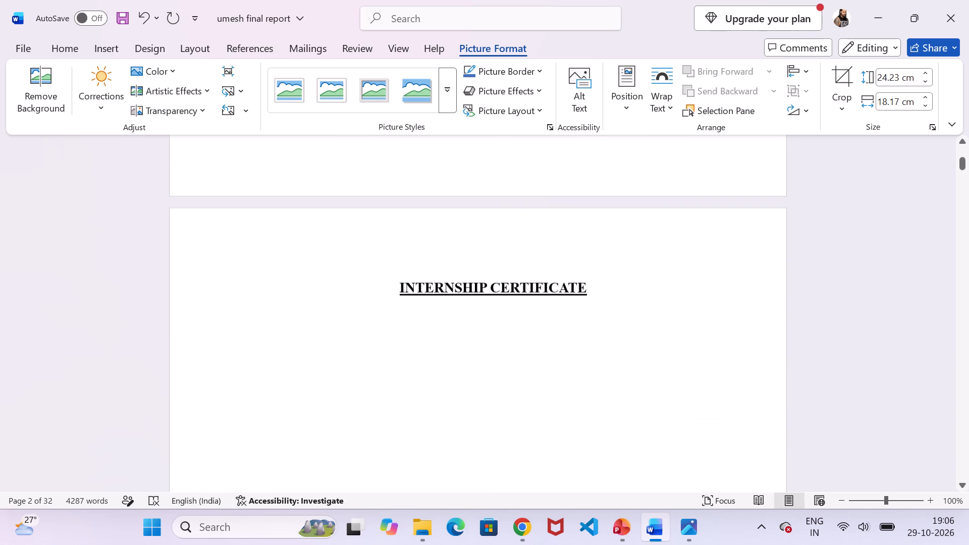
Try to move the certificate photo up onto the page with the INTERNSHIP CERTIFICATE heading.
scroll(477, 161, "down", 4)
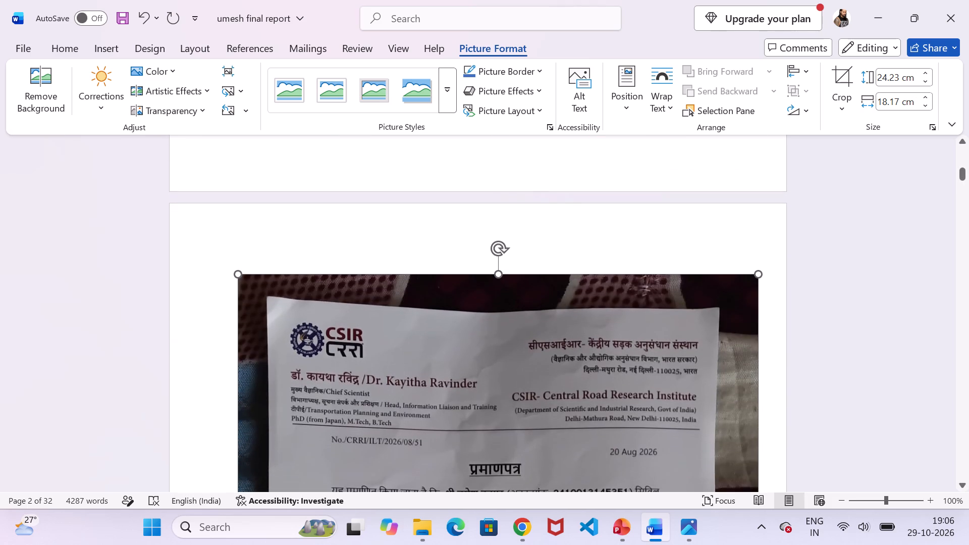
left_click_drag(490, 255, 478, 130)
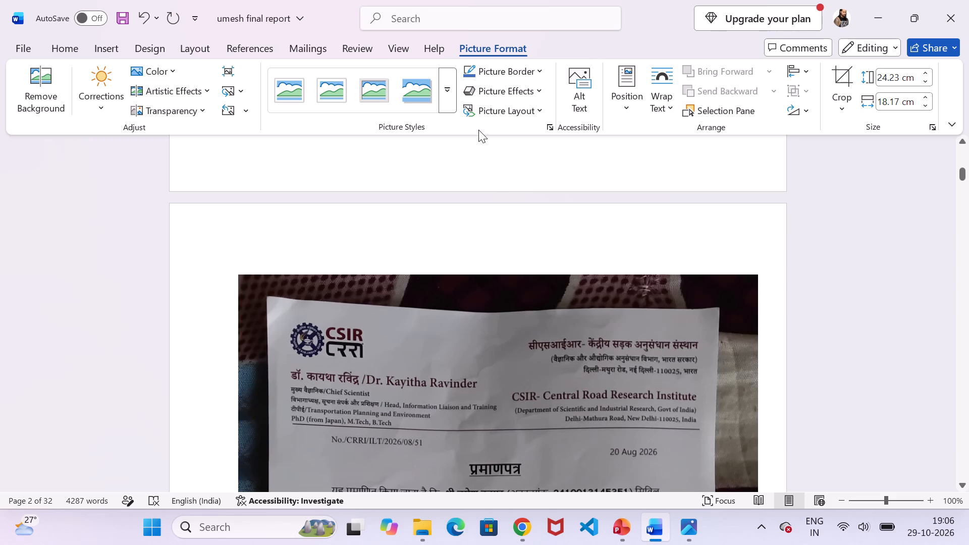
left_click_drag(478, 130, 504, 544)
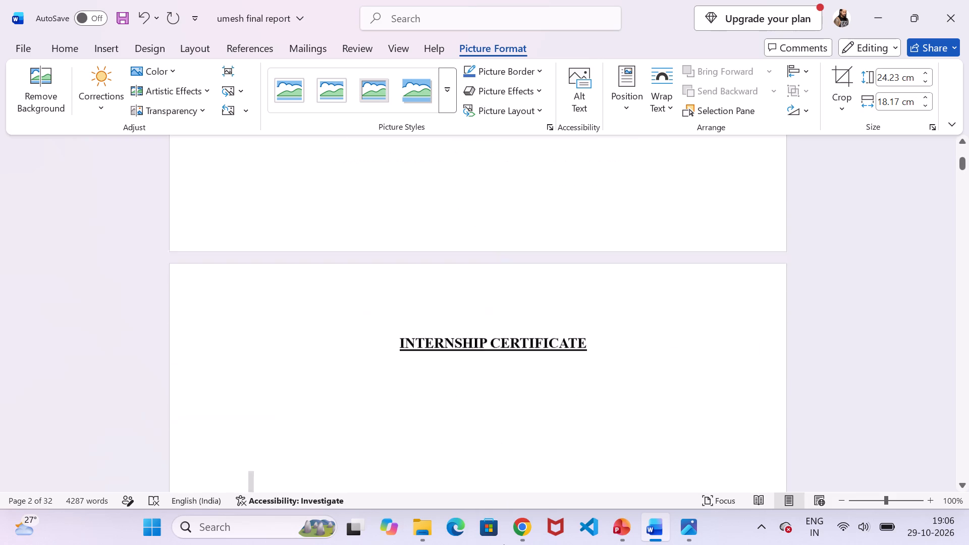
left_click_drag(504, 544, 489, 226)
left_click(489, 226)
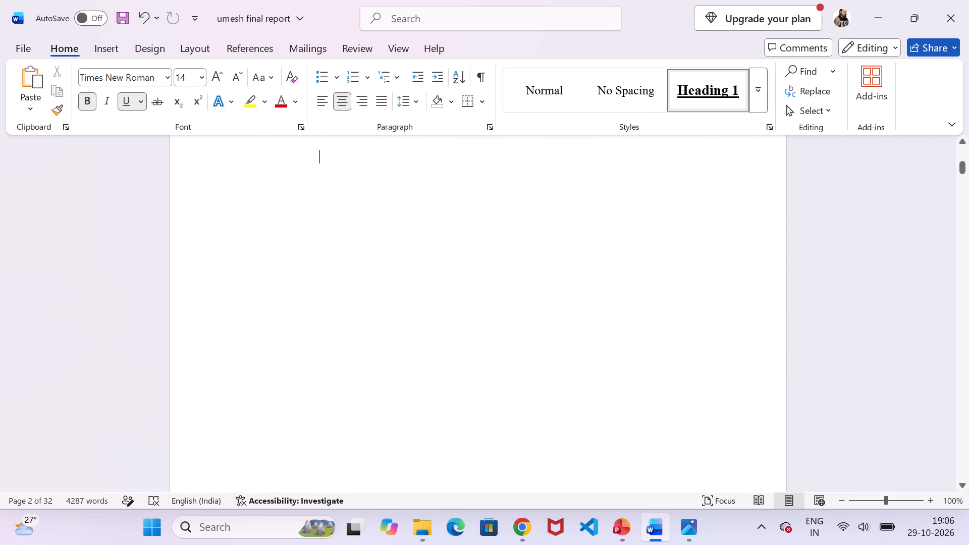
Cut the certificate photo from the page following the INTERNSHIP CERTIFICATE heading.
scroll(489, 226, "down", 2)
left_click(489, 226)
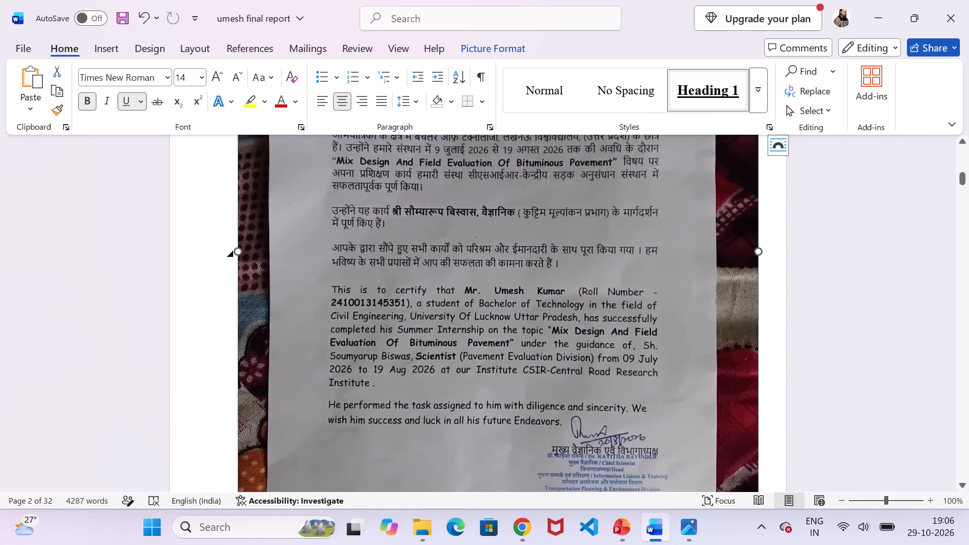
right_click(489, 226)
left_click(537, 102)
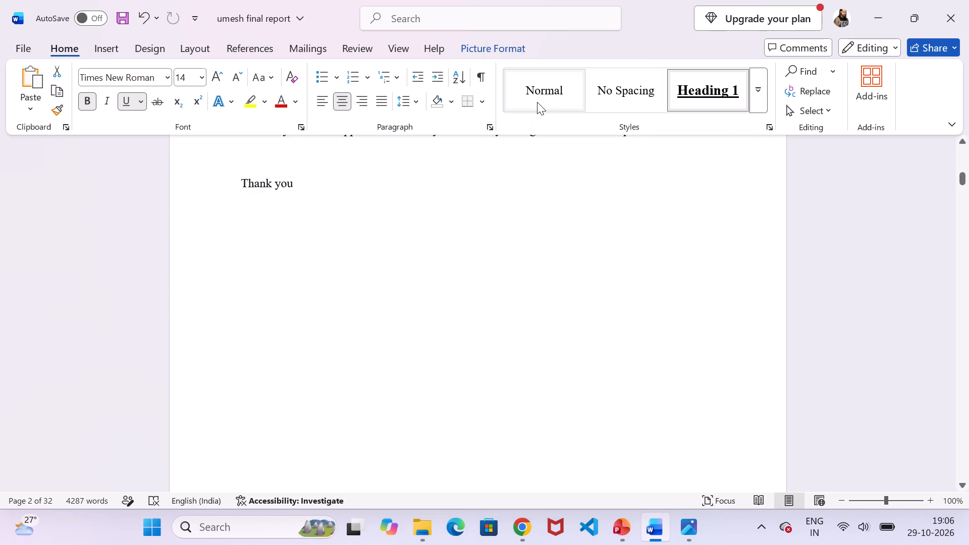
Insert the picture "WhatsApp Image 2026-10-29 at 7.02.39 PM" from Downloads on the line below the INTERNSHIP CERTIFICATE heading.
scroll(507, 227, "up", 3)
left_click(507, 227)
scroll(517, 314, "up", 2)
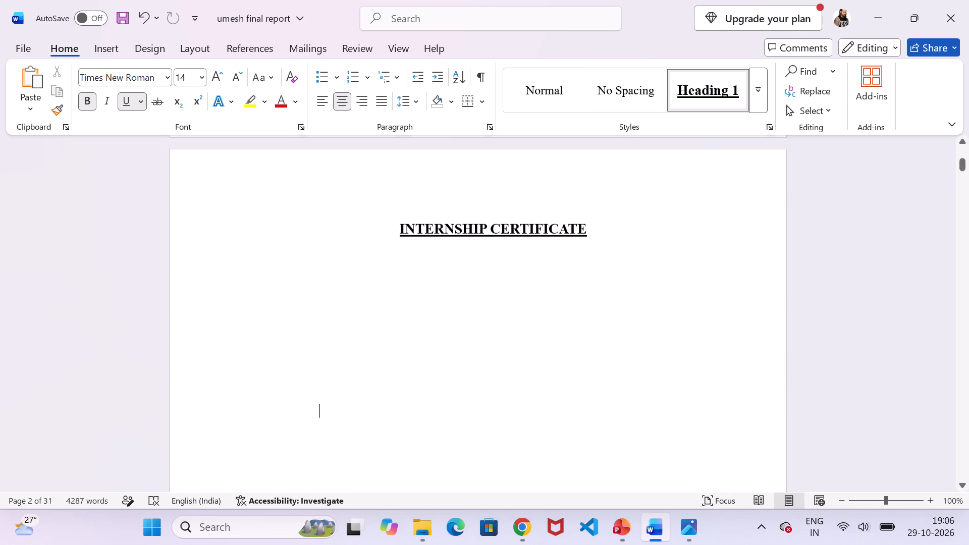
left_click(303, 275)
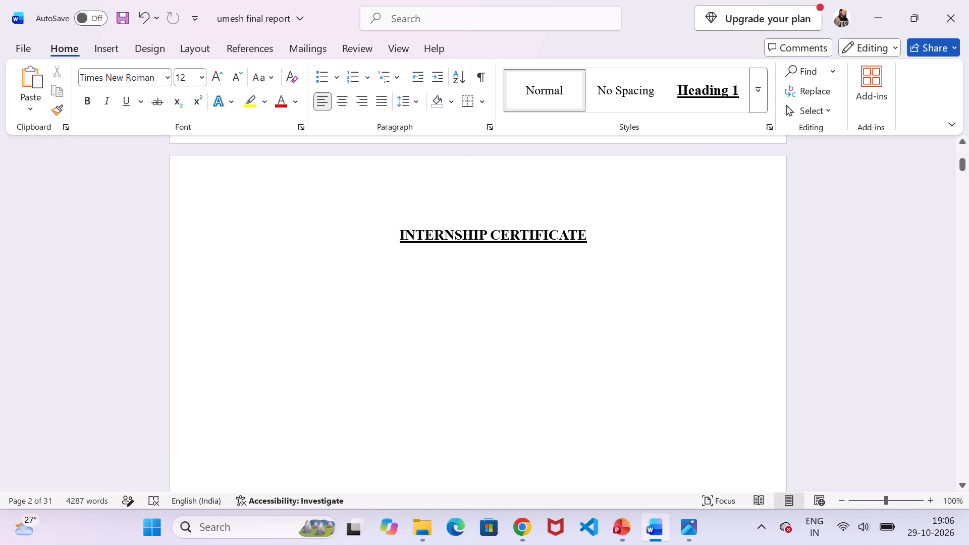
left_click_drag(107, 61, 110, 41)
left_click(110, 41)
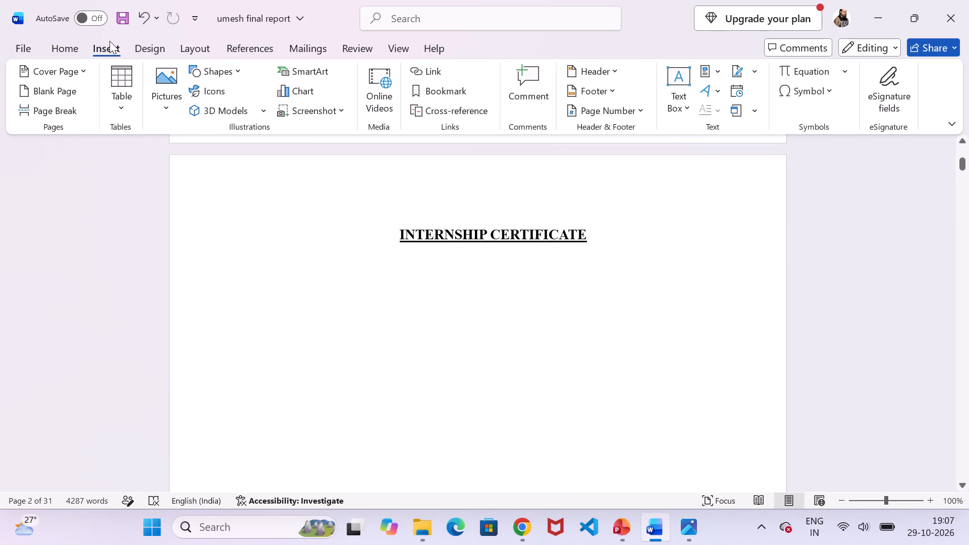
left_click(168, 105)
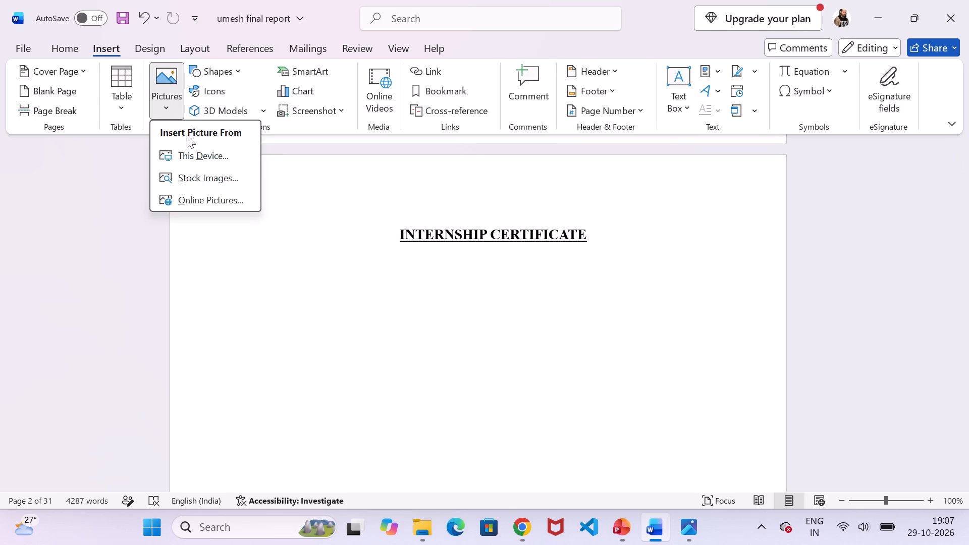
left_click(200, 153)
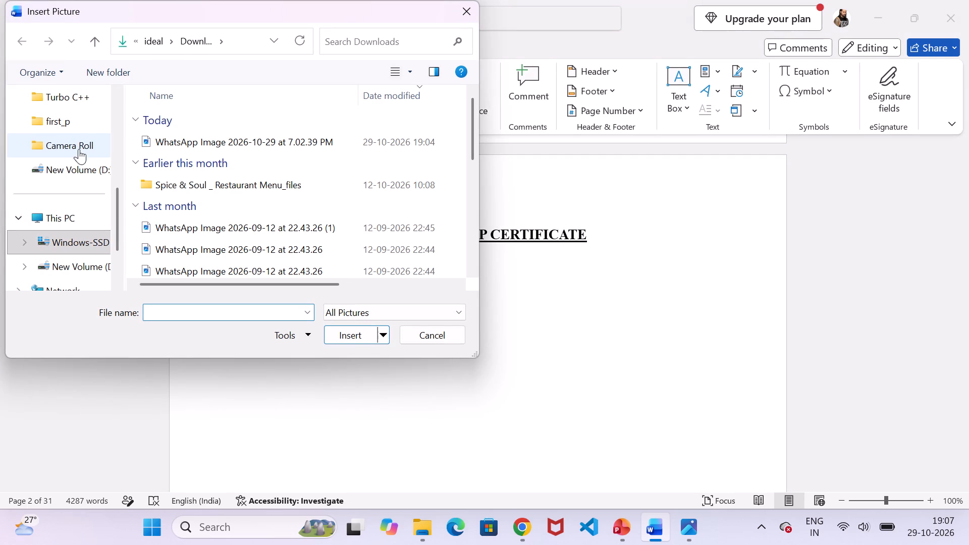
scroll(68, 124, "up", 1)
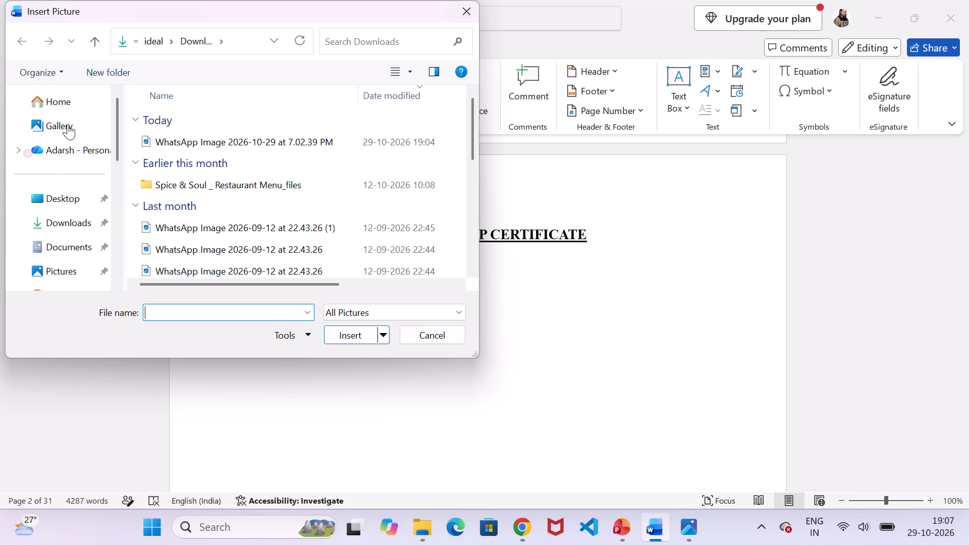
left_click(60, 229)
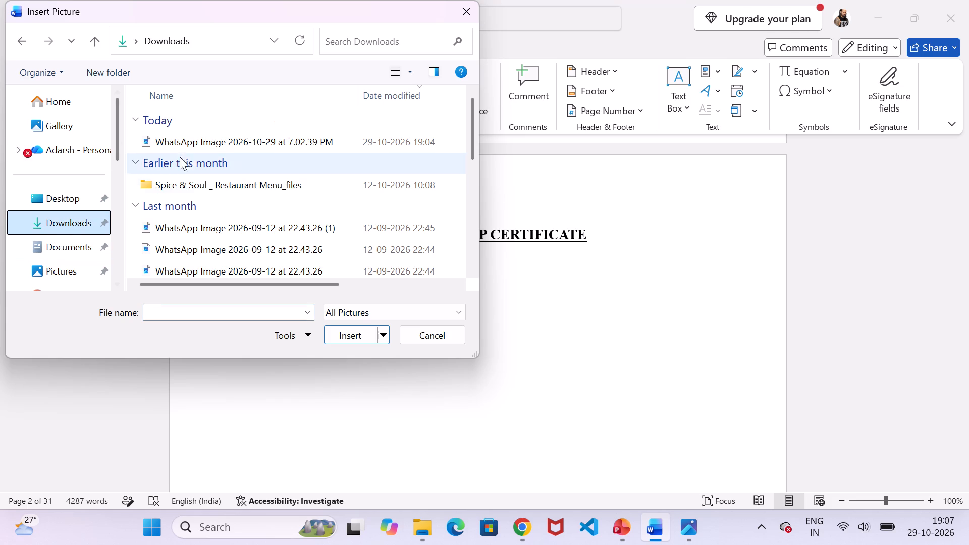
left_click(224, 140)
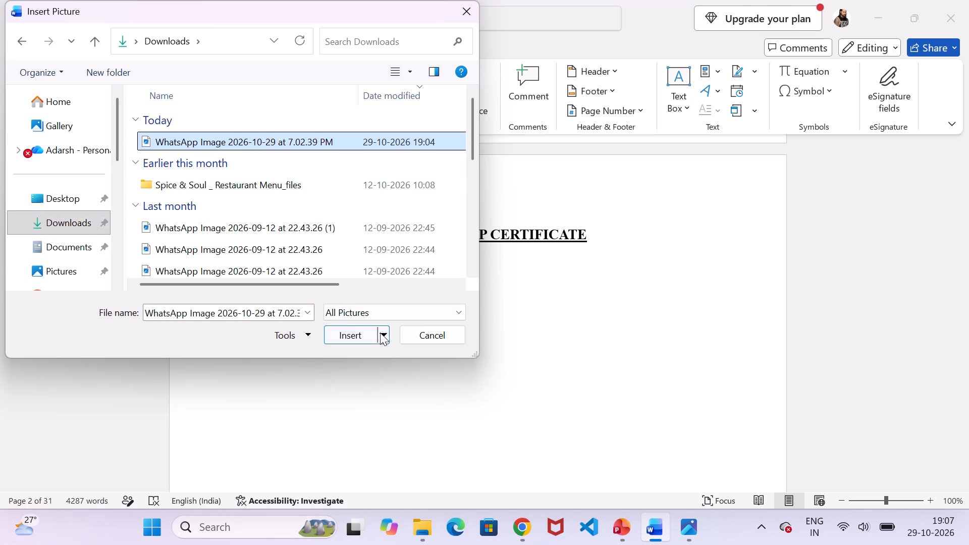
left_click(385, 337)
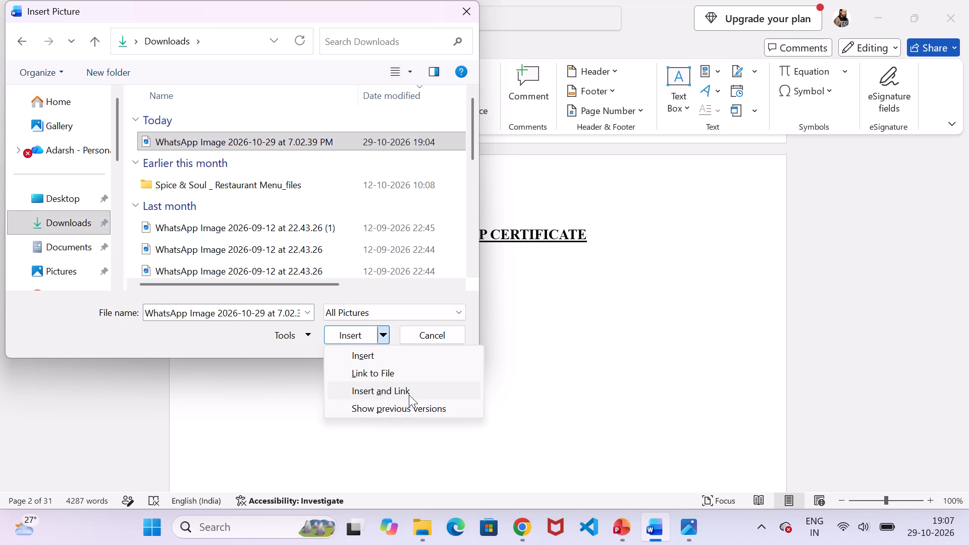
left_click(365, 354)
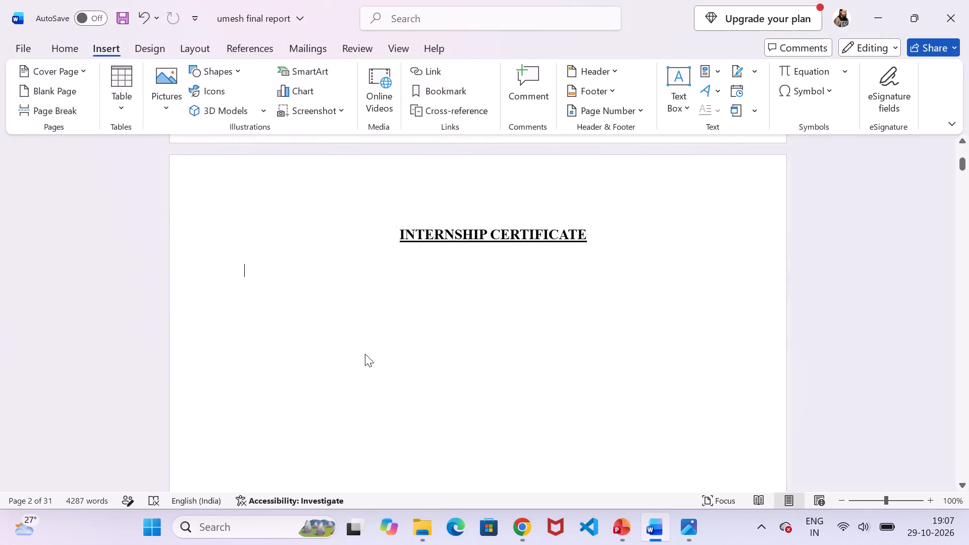
Dismiss the McAfee renewal pop-up.
scroll(365, 354, "up", 4)
scroll(365, 354, "down", 3)
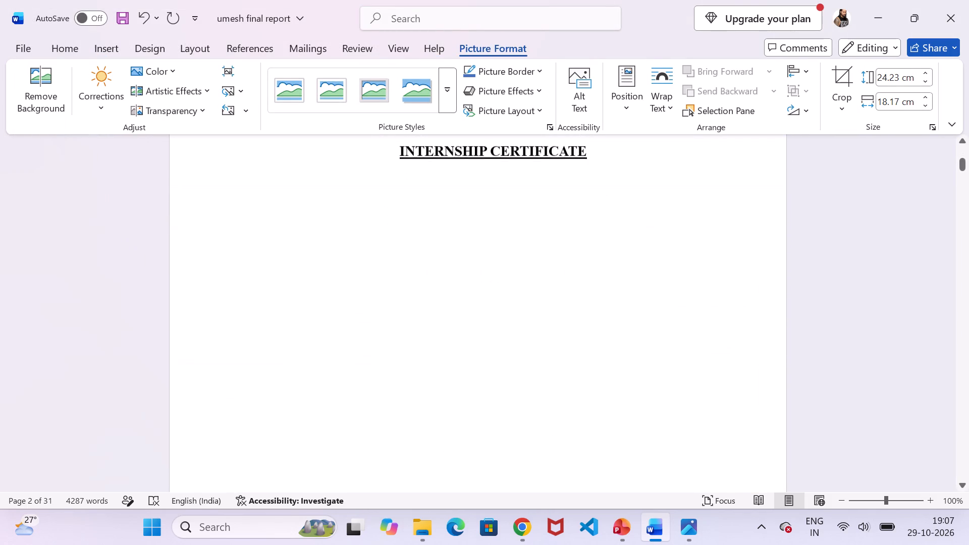
scroll(365, 354, "down", 3)
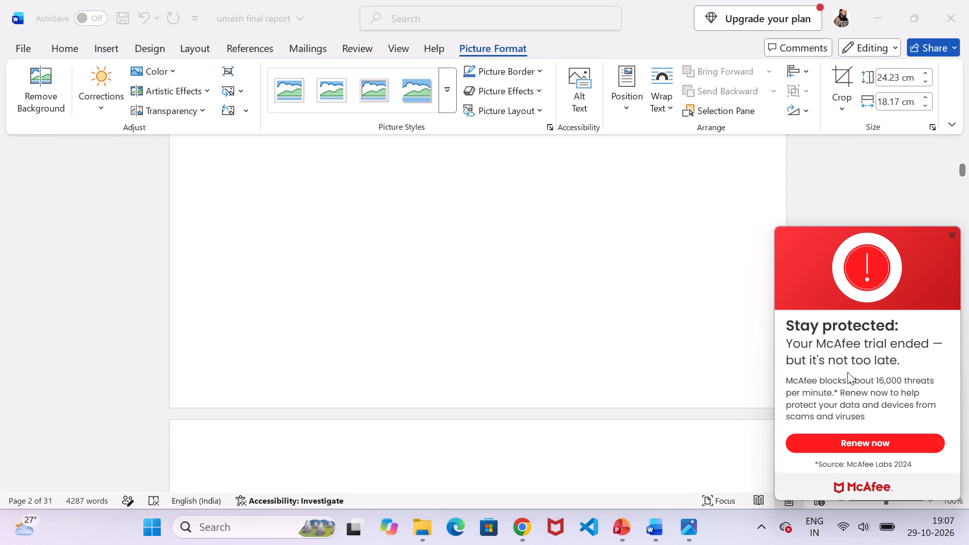
left_click(949, 234)
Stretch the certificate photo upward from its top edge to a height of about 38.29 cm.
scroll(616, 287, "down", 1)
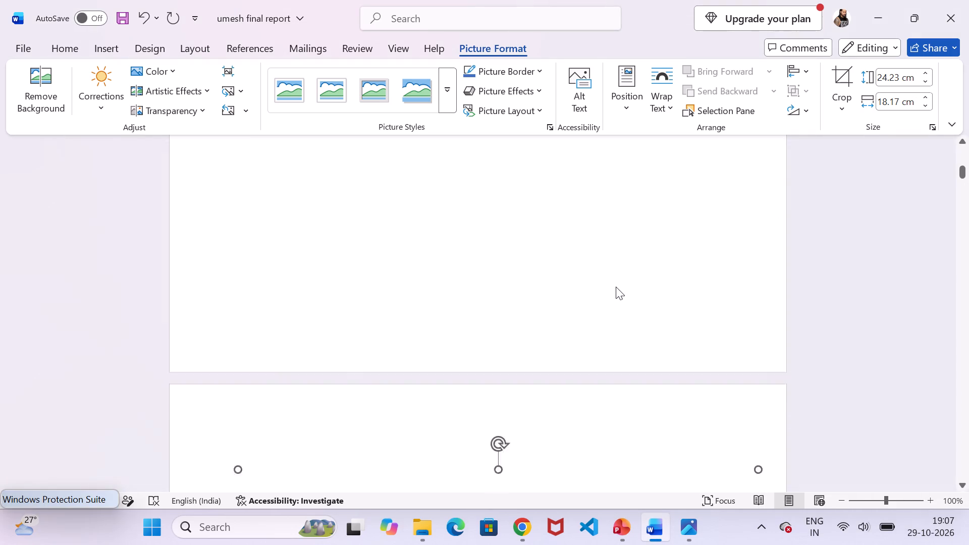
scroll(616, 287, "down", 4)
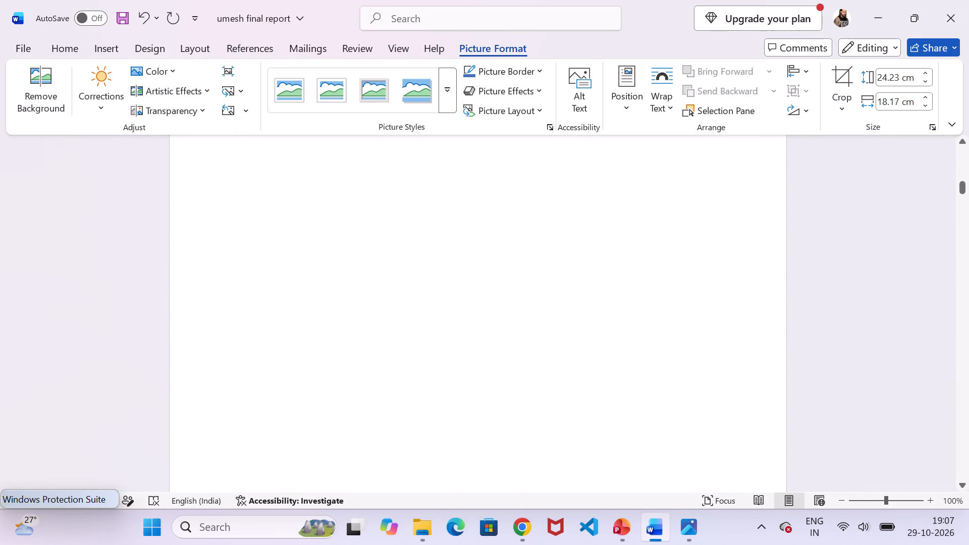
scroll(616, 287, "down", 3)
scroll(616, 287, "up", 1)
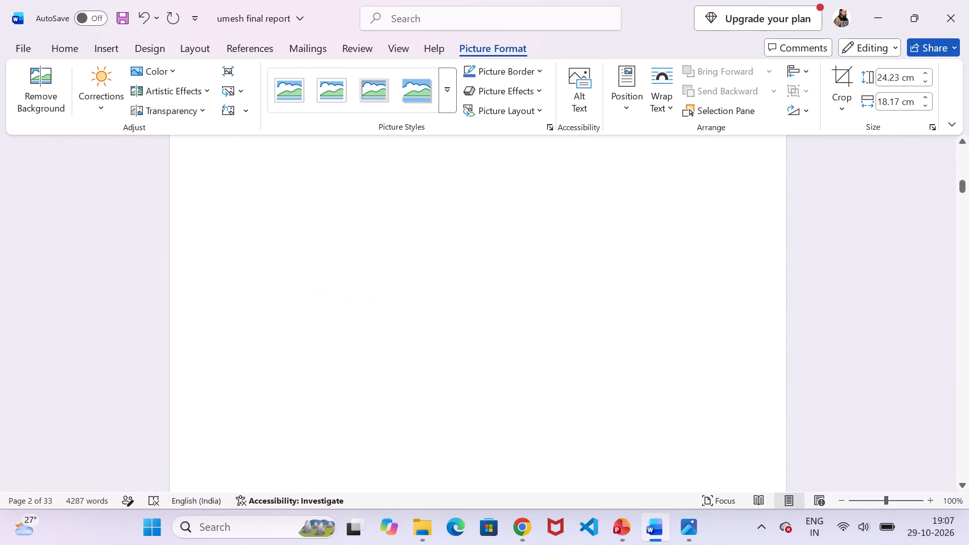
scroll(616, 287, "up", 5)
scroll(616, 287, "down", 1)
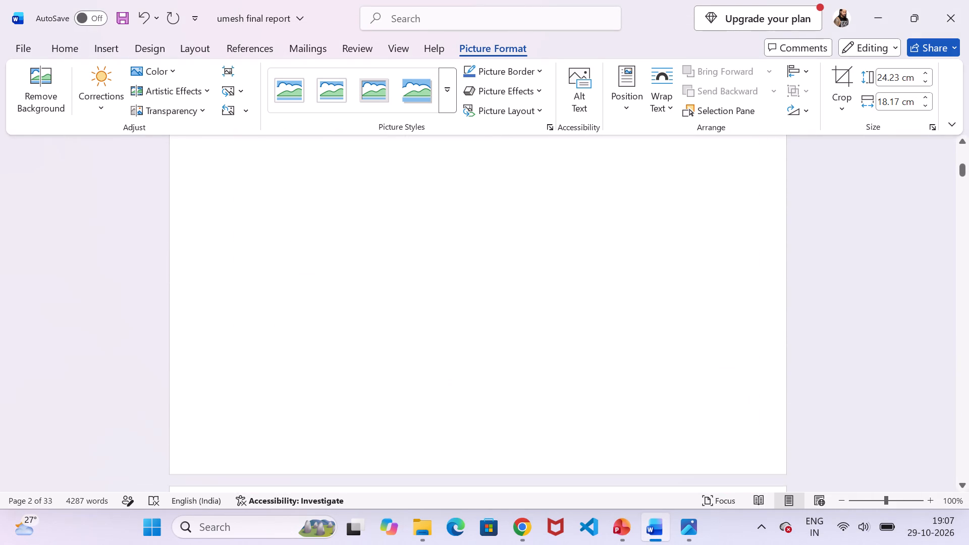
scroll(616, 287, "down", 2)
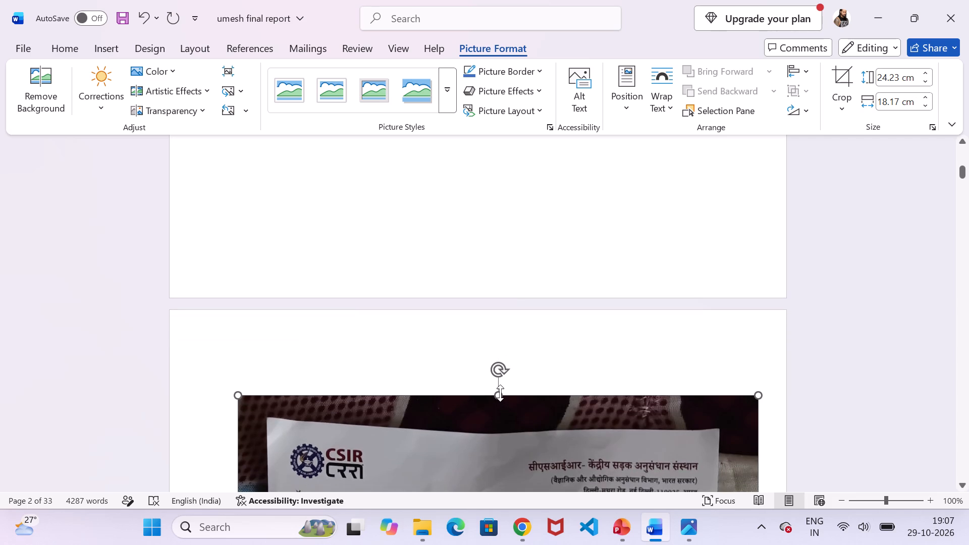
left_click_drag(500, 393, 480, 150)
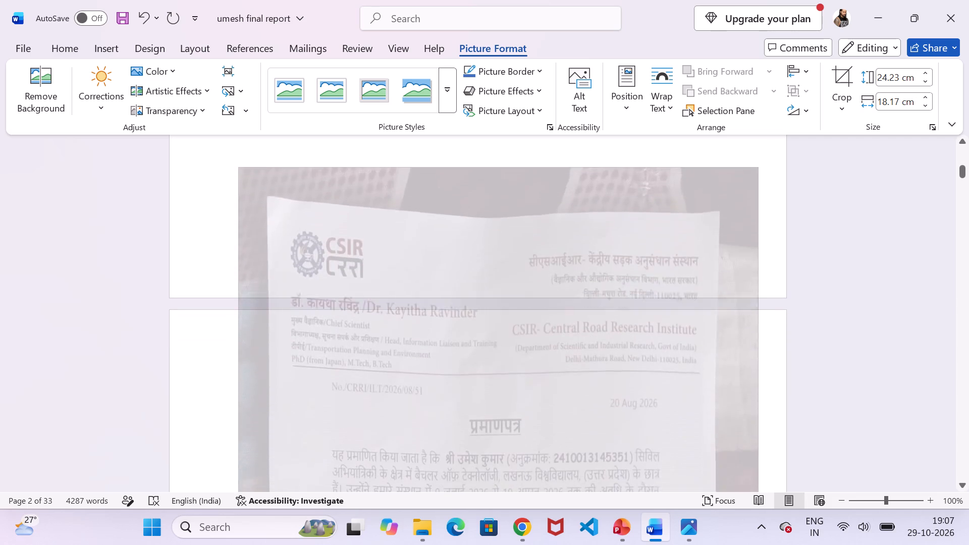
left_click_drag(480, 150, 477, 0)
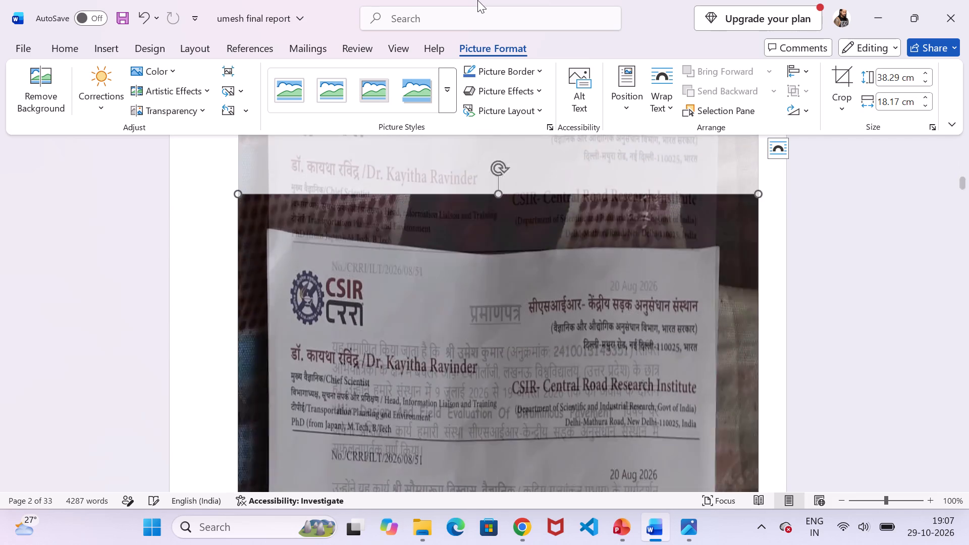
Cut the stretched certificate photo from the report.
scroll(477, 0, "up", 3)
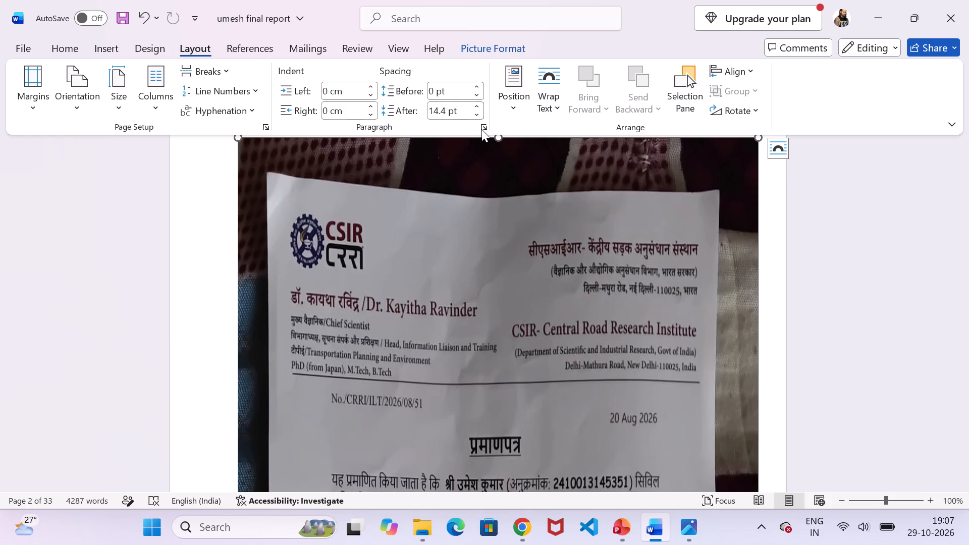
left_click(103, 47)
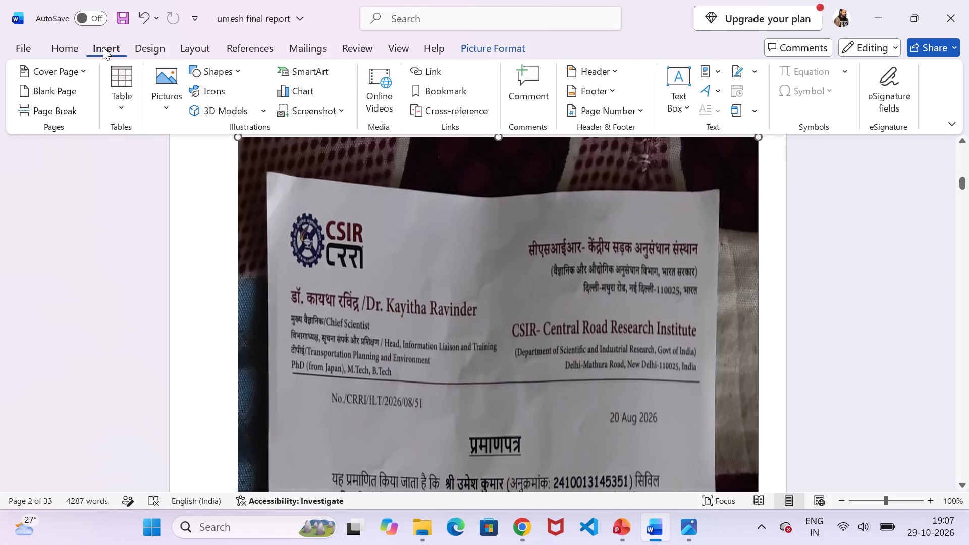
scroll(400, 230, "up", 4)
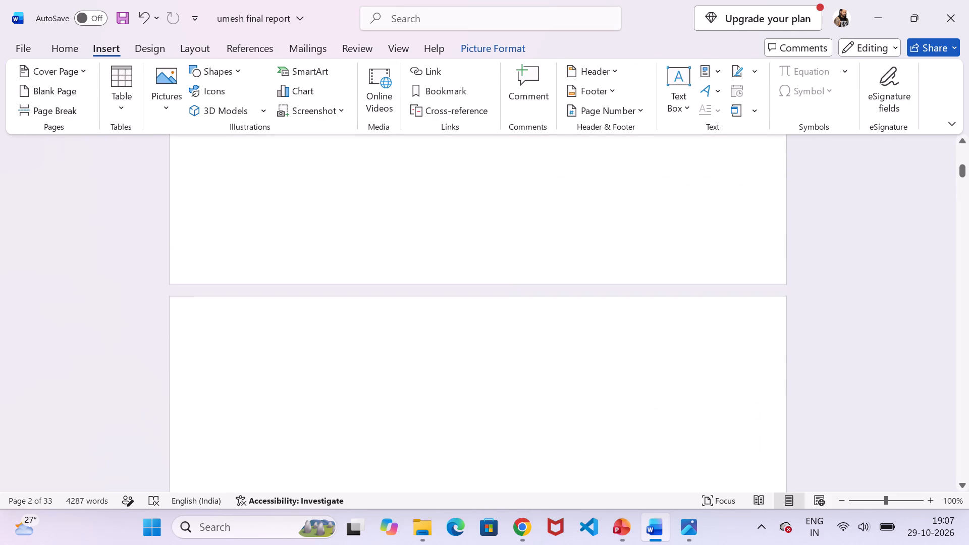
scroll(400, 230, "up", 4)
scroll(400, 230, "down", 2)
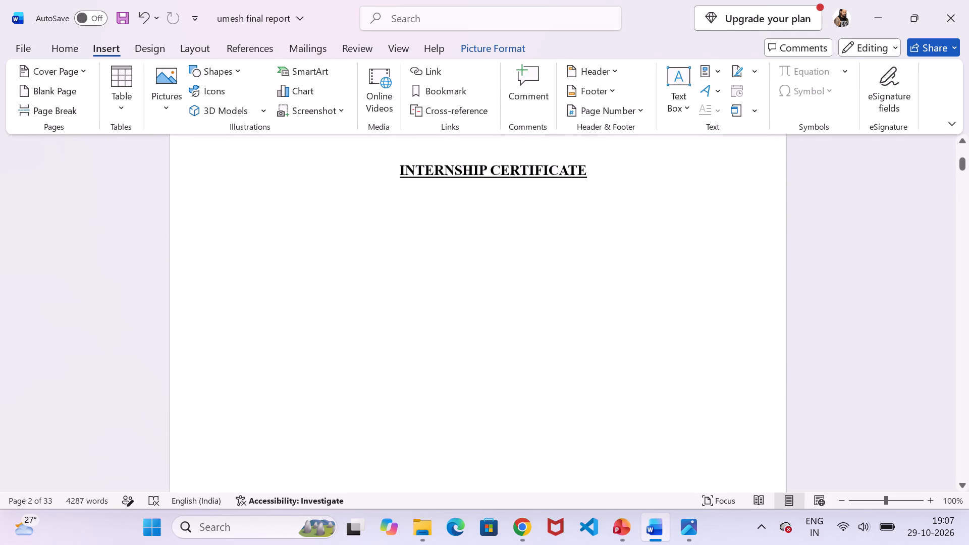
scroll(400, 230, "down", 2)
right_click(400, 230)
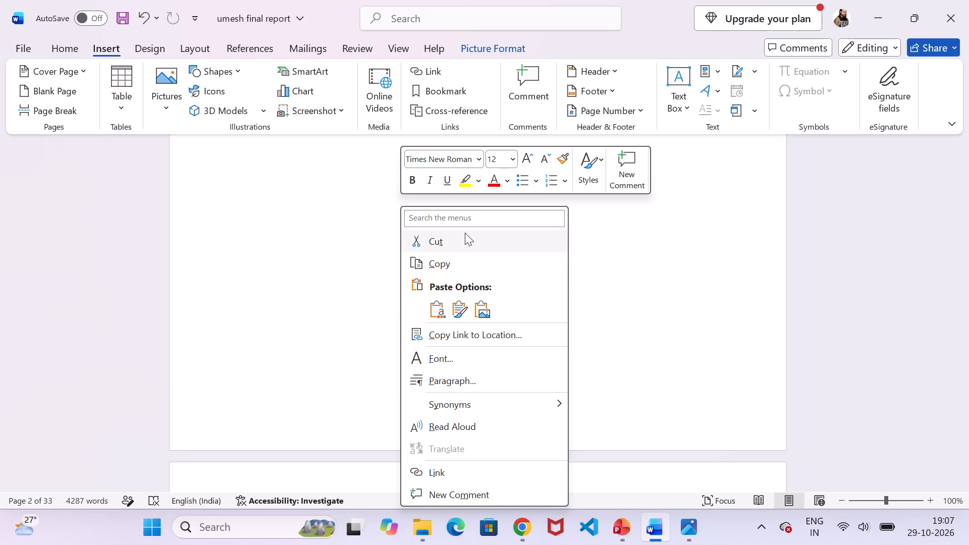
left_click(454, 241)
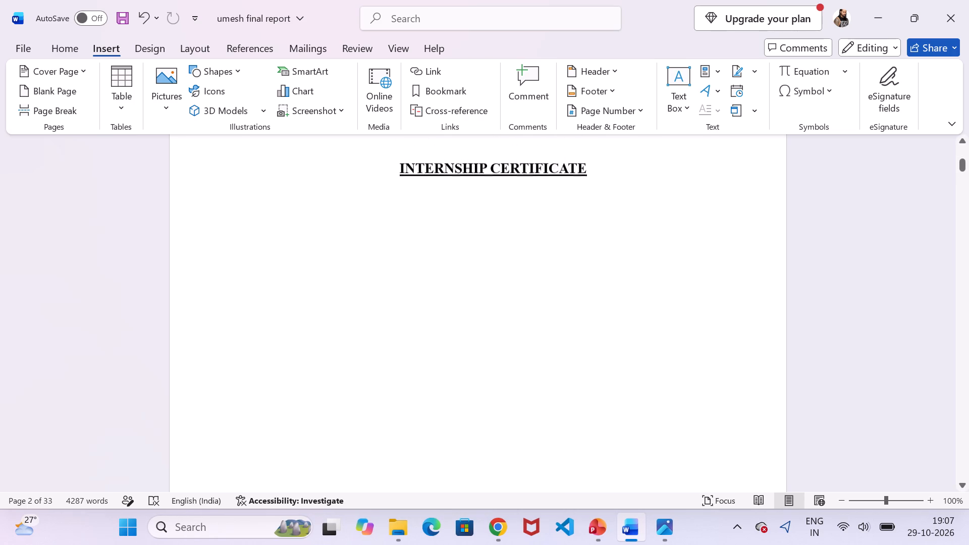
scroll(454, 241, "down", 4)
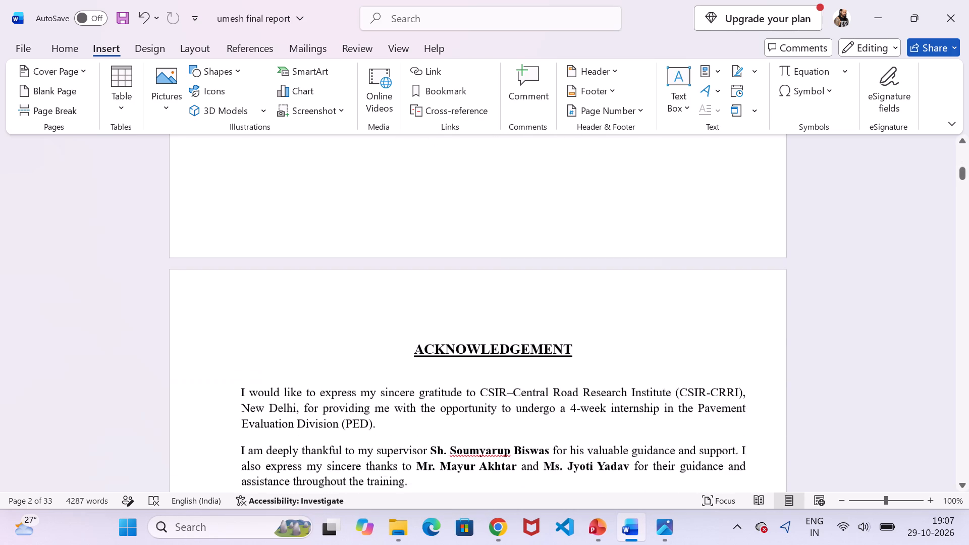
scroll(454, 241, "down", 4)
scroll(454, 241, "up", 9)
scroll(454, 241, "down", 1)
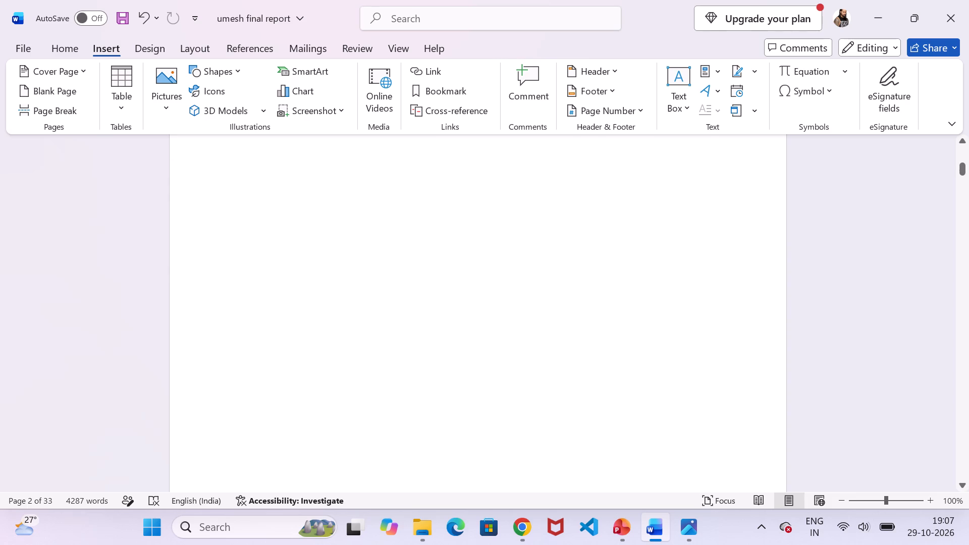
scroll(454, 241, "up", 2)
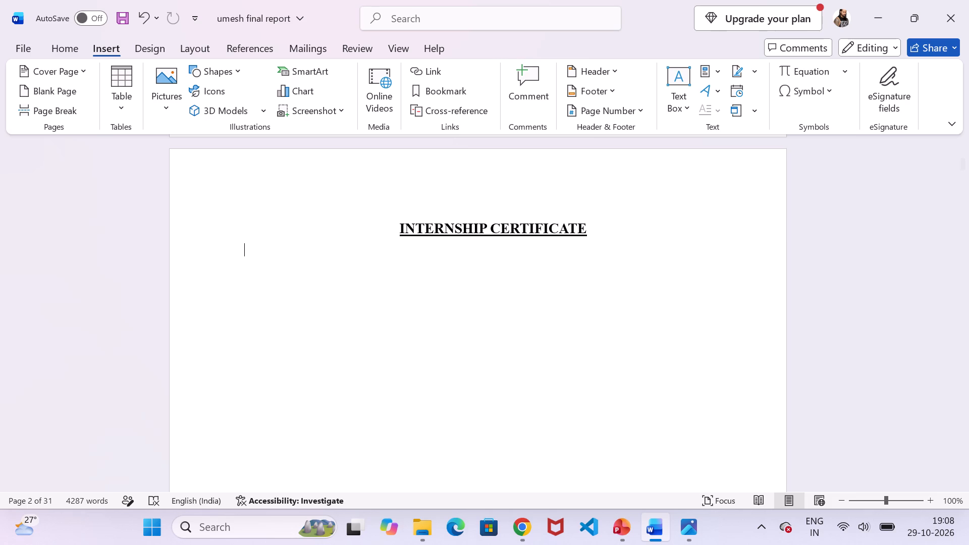
Insert the picture "WhatsApp Image 2026-10-29 at 7.02.39 PM" from Downloads on the line below the INTERNSHIP CERTIFICATE heading.
scroll(454, 241, "down", 1)
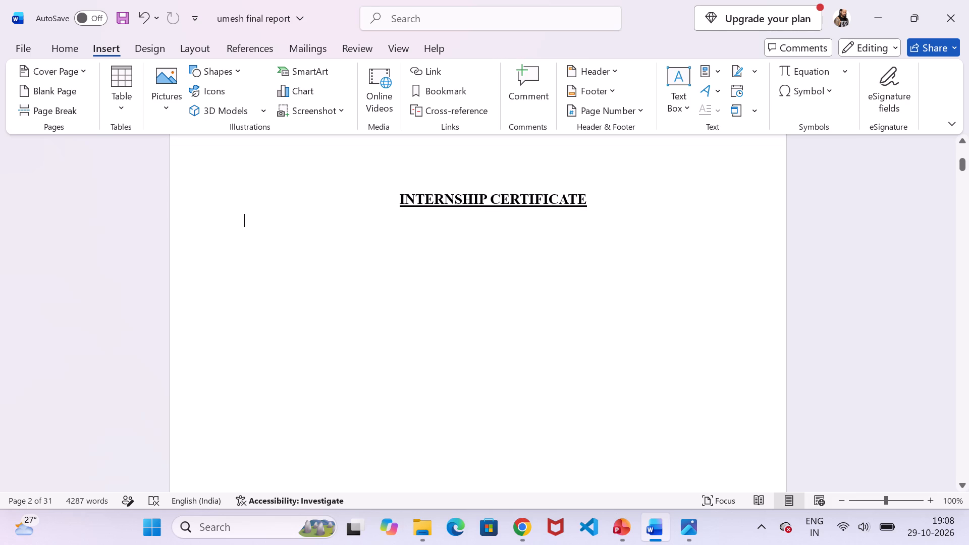
left_click(248, 247)
left_click(233, 221)
scroll(233, 221, "down", 1)
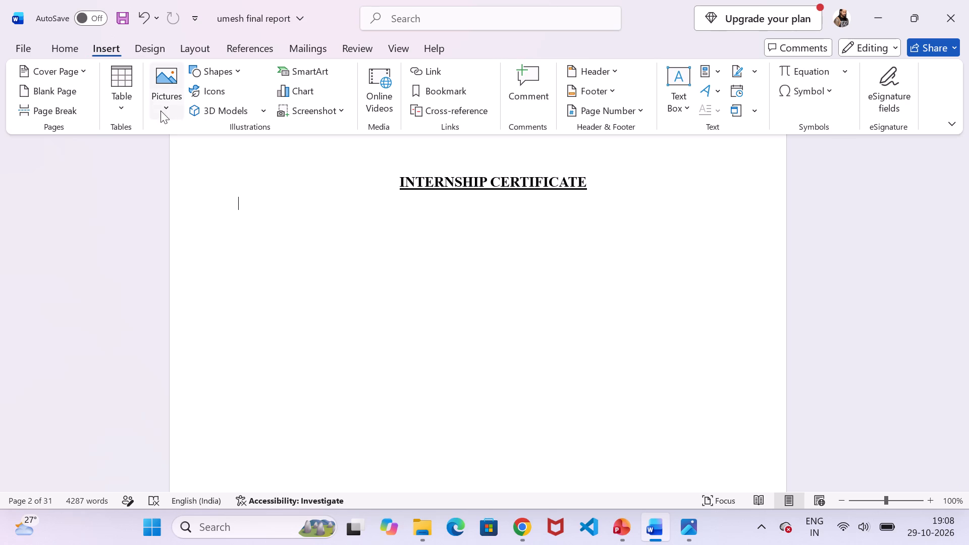
left_click(181, 123)
left_click(172, 102)
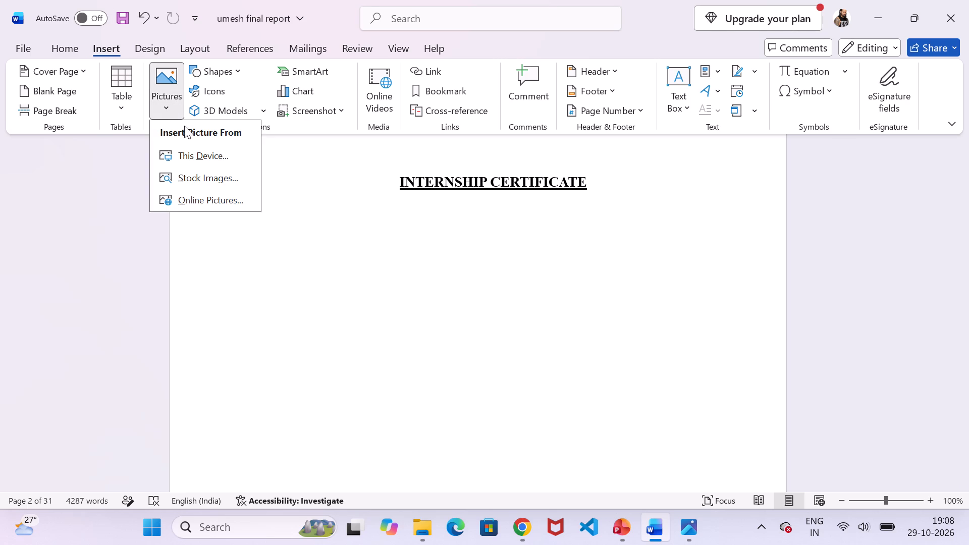
left_click(213, 162)
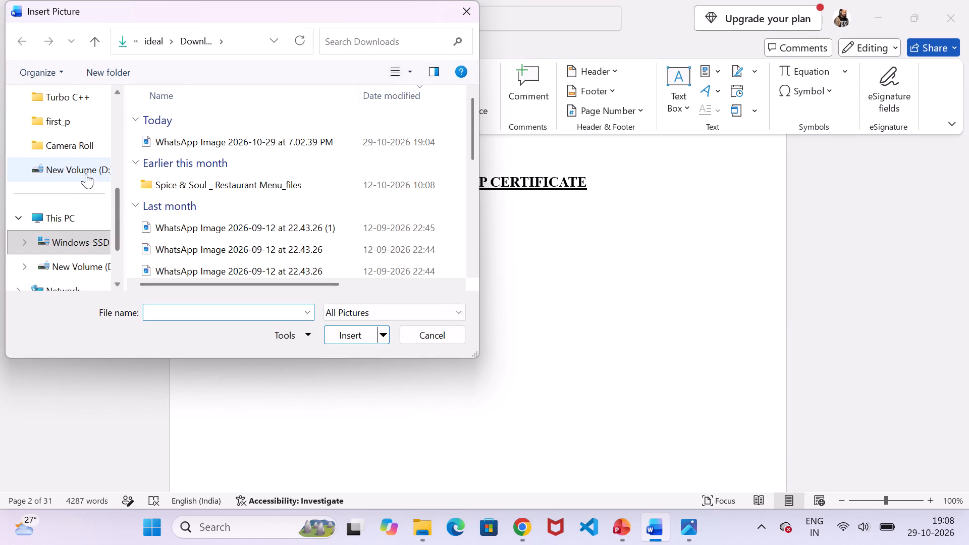
scroll(73, 149, "up", 5)
left_click(58, 222)
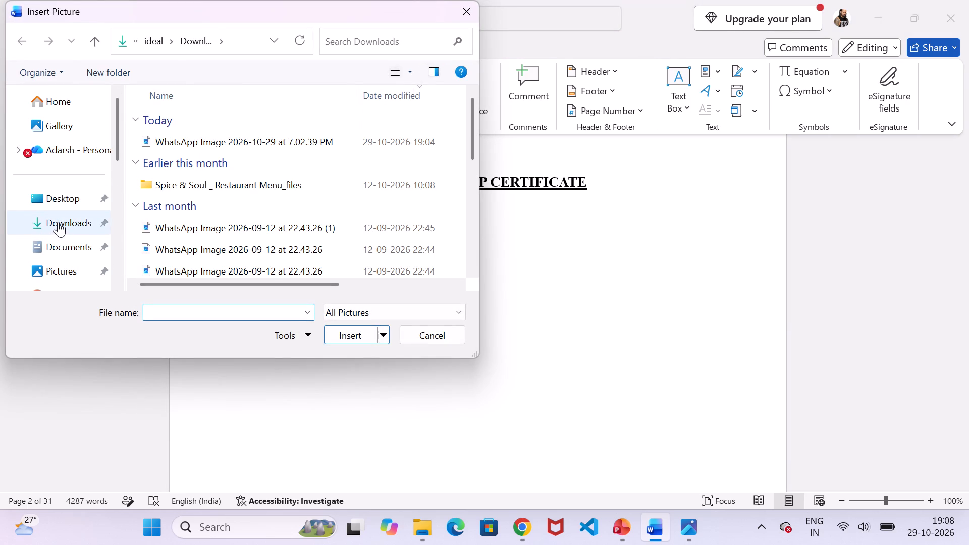
left_click(253, 135)
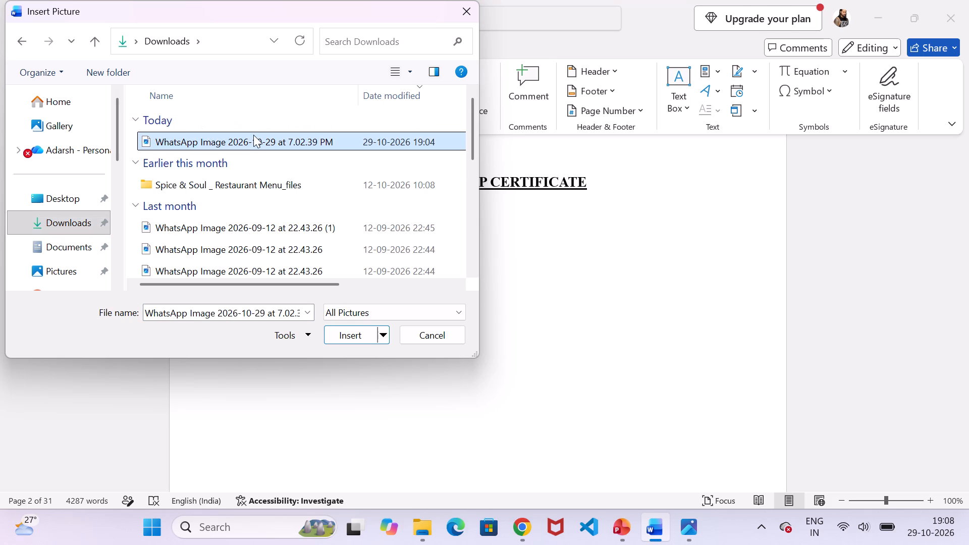
left_click(343, 343)
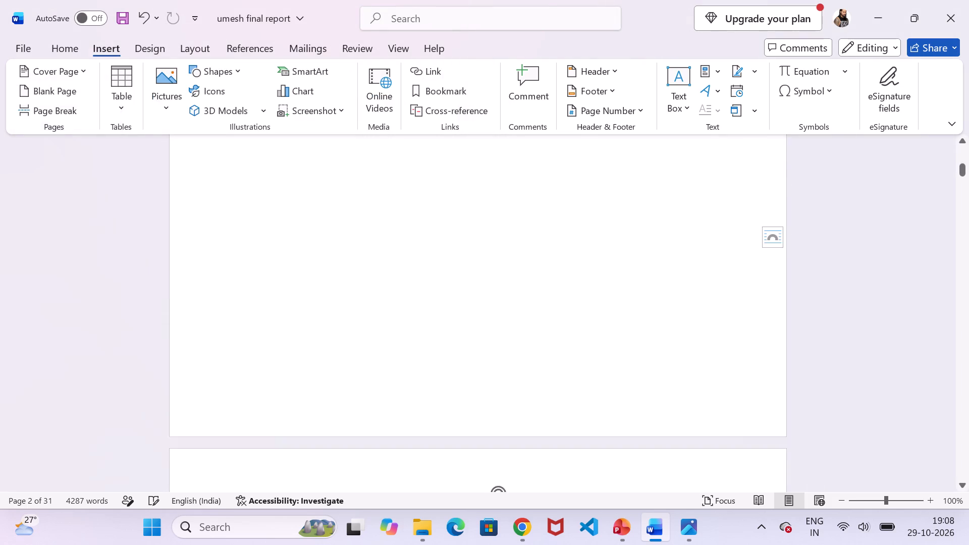
Rotate the inserted certificate photo slightly clockwise on the page after the INTERNSHIP CERTIFICATE heading.
scroll(343, 343, "up", 2)
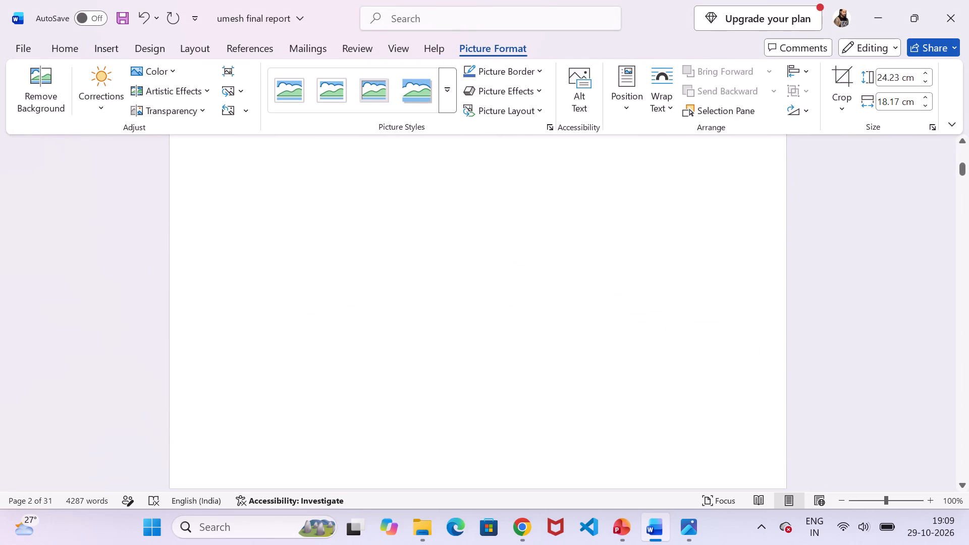
scroll(343, 343, "up", 2)
scroll(343, 343, "down", 2)
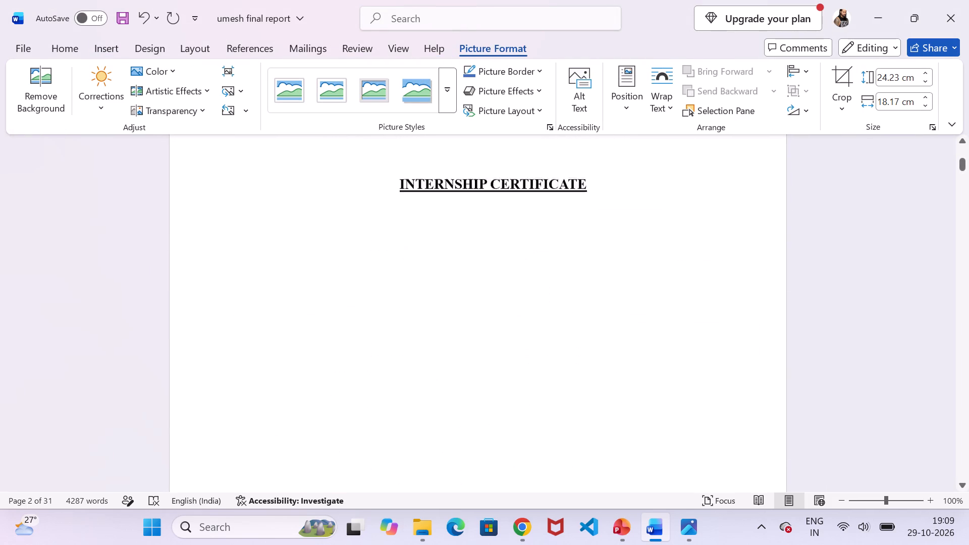
scroll(343, 343, "down", 4)
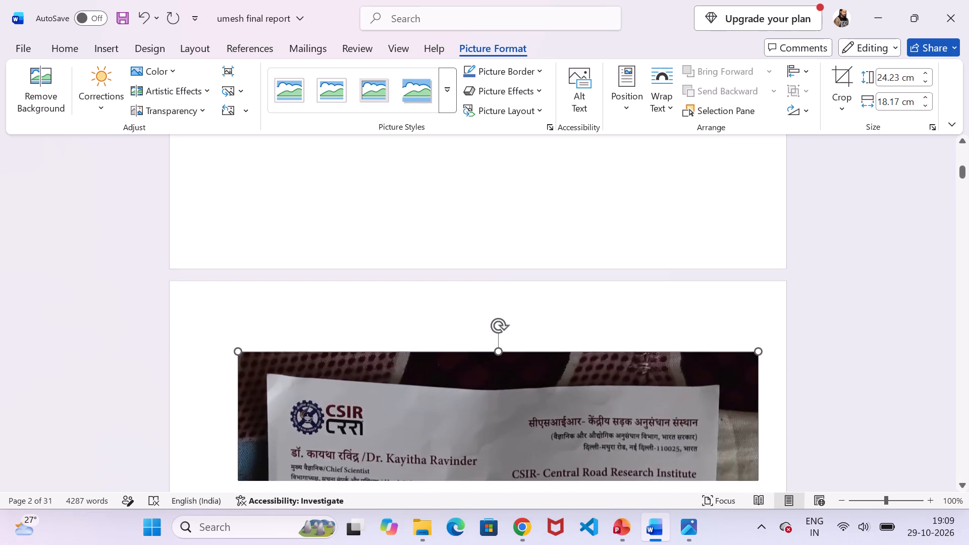
scroll(343, 343, "down", 2)
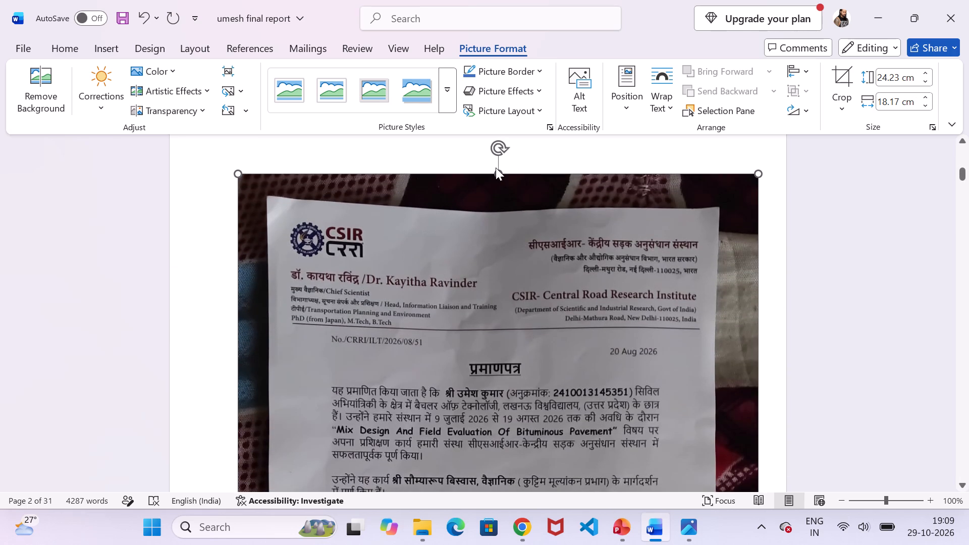
scroll(492, 176, "up", 1)
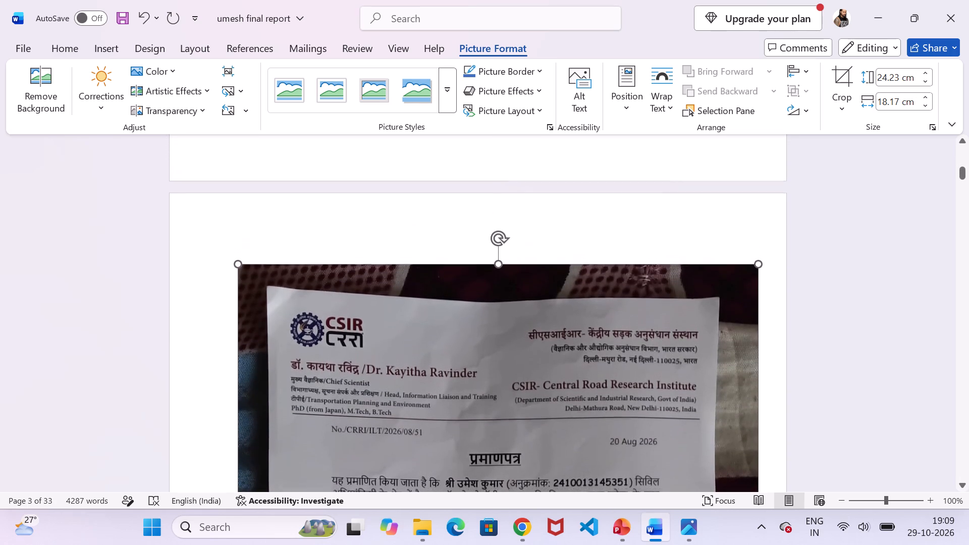
scroll(492, 176, "up", 1)
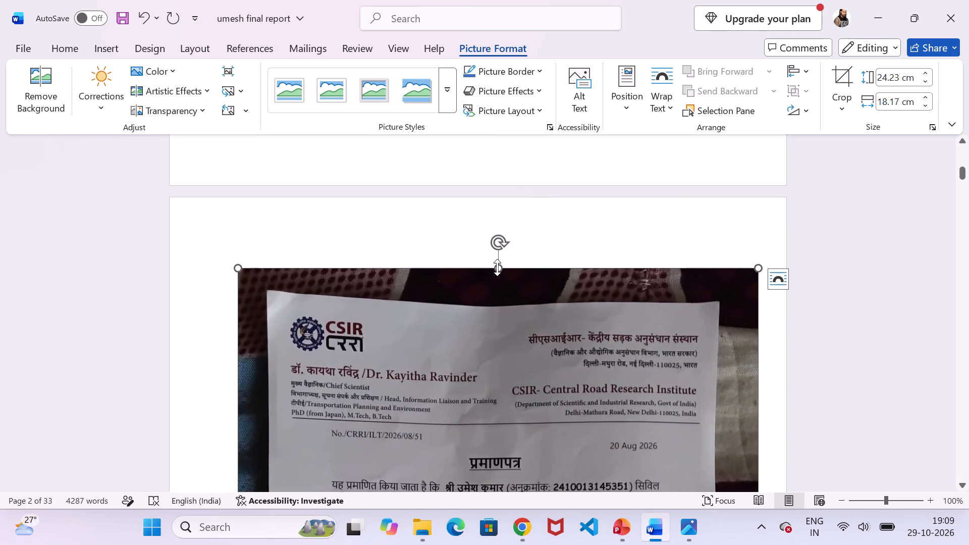
scroll(497, 267, "up", 3)
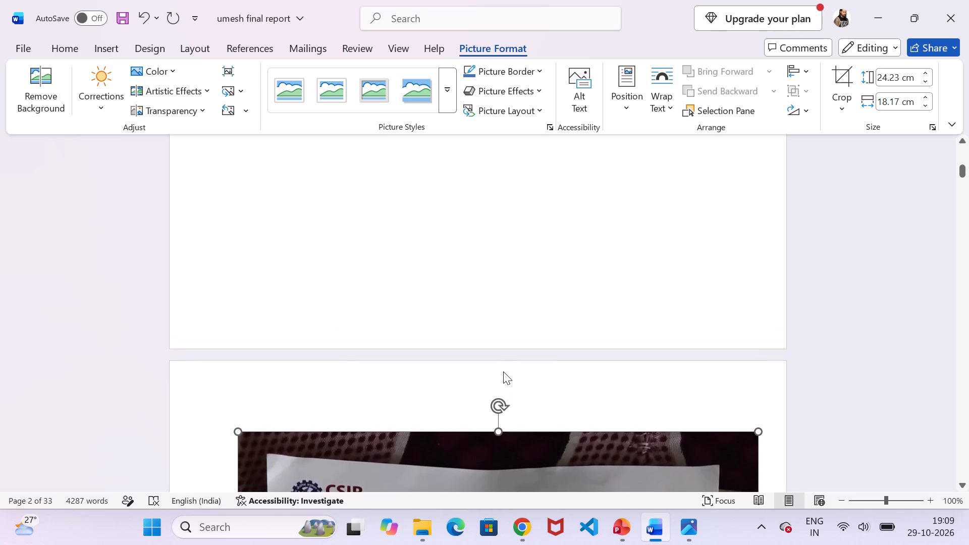
left_click(497, 400)
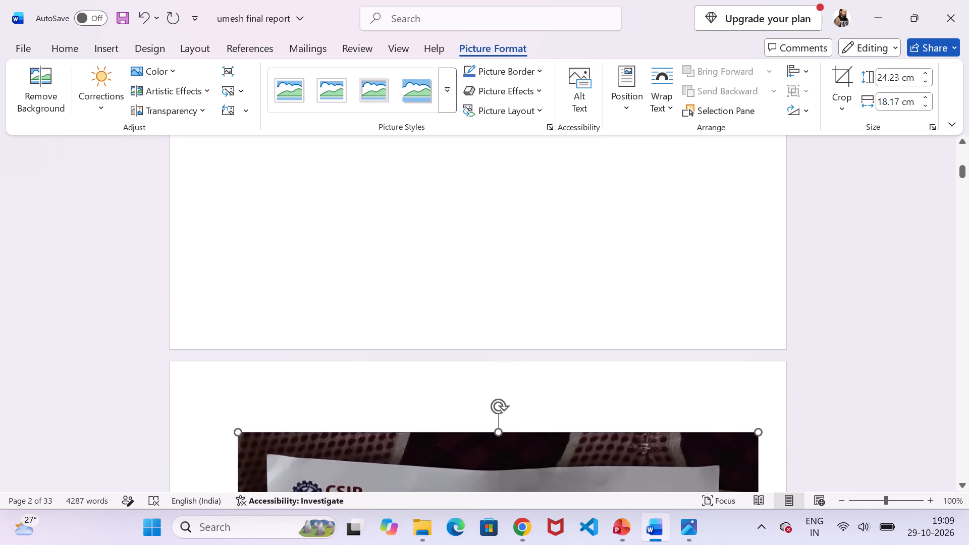
left_click(497, 400)
left_click_drag(497, 400, 492, 381)
left_click_drag(492, 381, 517, 413)
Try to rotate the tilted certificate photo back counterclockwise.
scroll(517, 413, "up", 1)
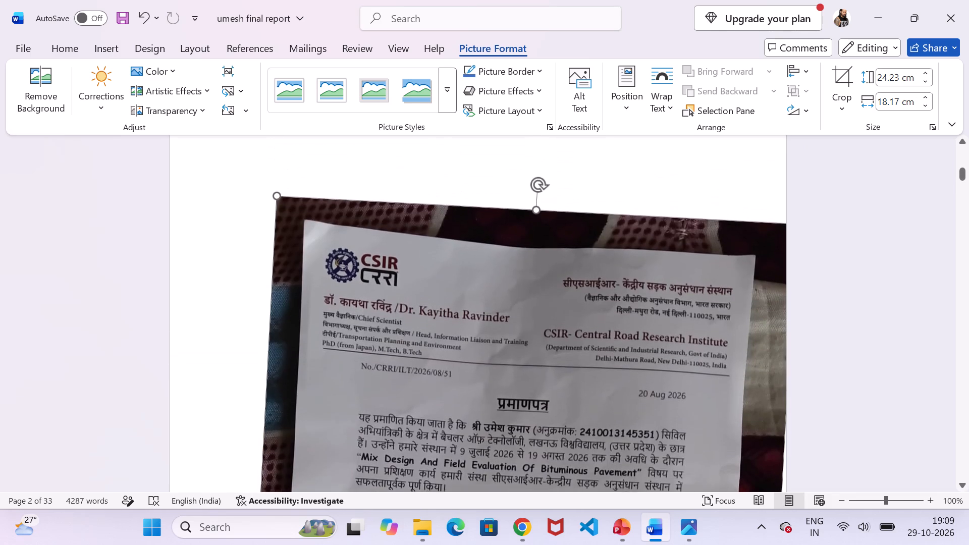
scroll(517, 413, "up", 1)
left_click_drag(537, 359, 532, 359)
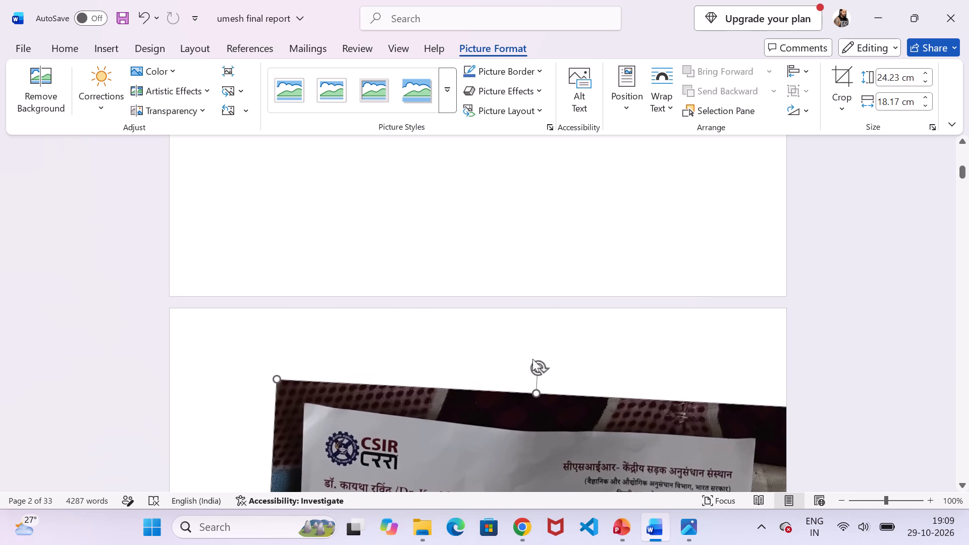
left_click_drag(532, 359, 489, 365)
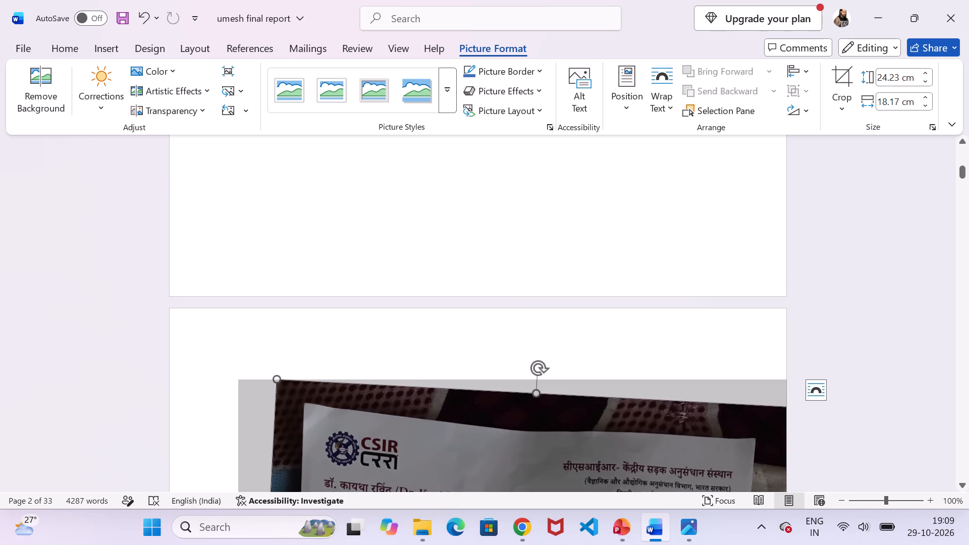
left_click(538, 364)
Set the certificate photo's text wrapping to In Front of Text.
left_click(819, 393)
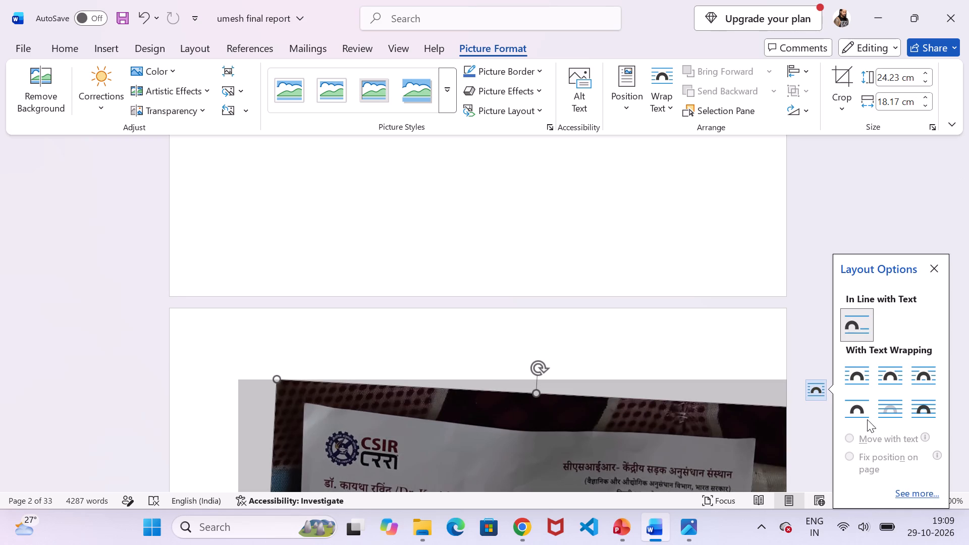
left_click(854, 453)
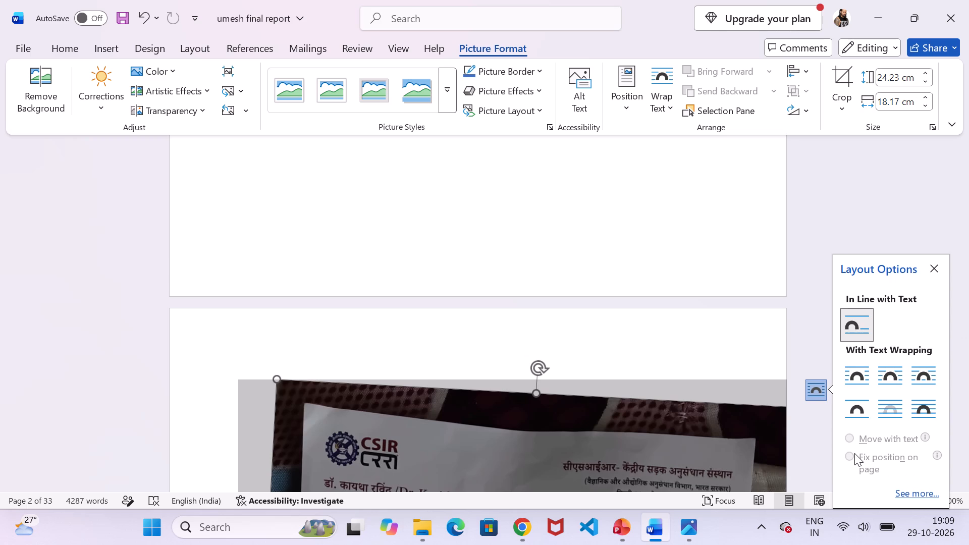
left_click(923, 412)
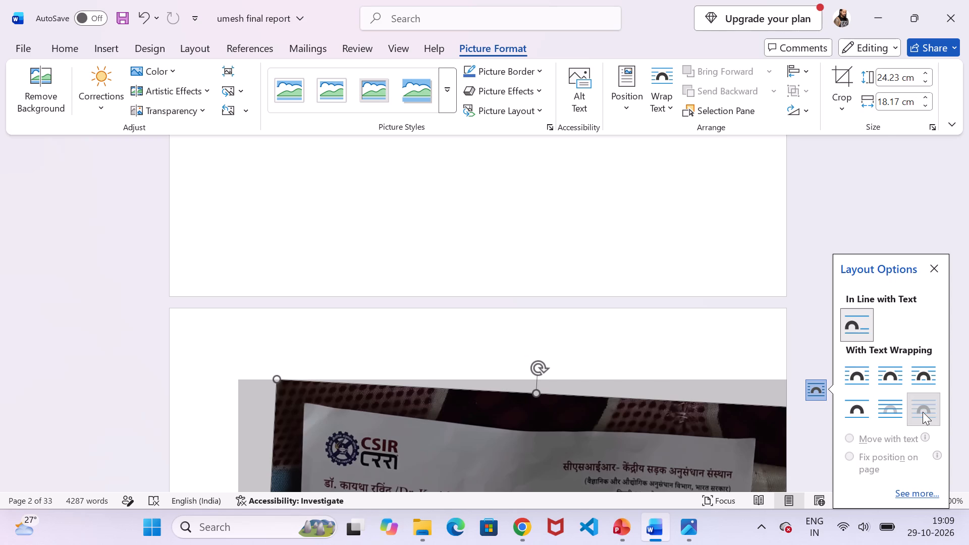
Start the Crop tool on the certificate photo over the INTERNSHIP CERTIFICATE heading.
scroll(727, 377, "up", 2)
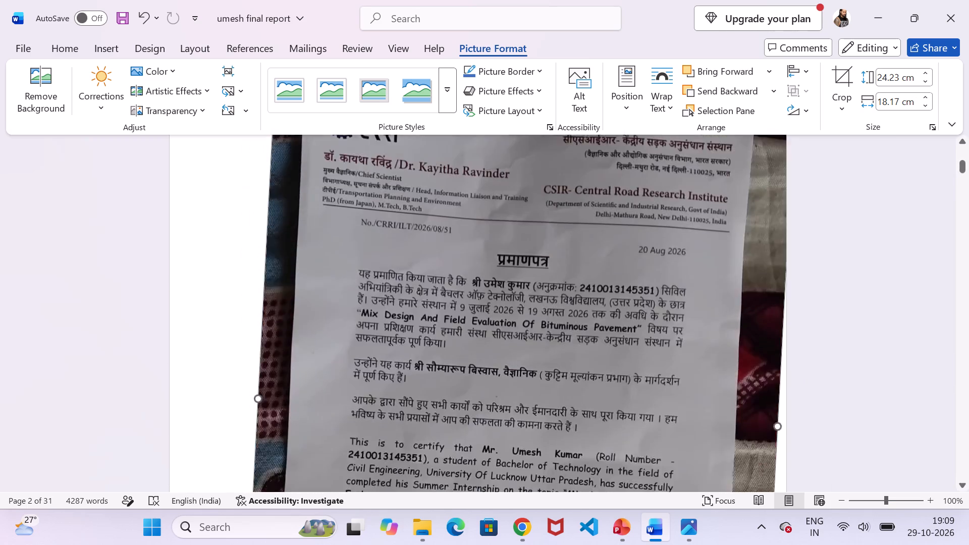
scroll(727, 377, "up", 1)
scroll(727, 377, "down", 2)
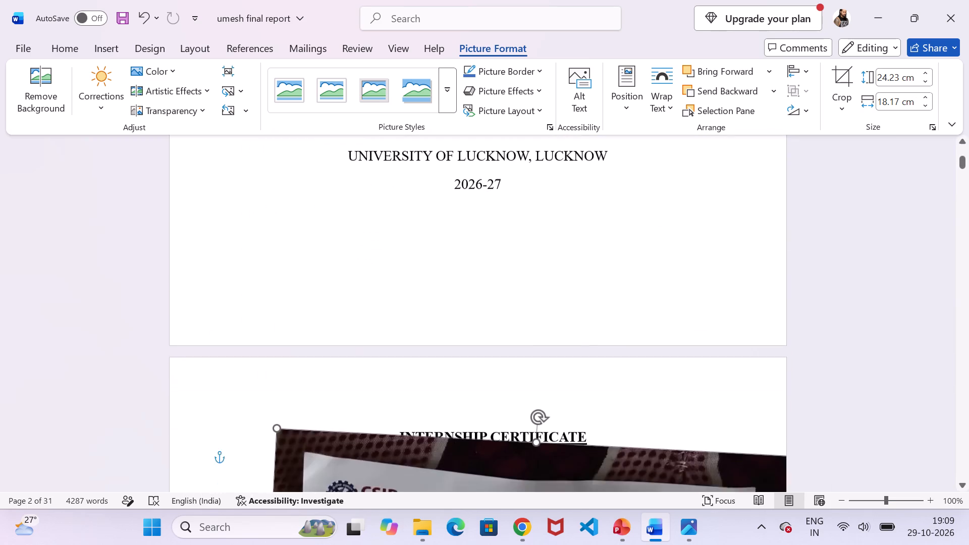
scroll(727, 377, "down", 1)
left_click(564, 372)
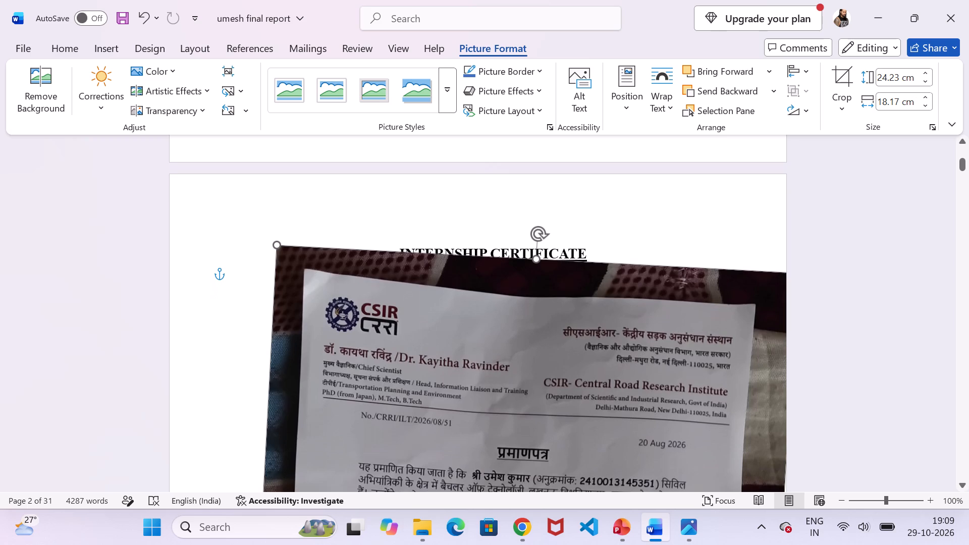
triple_click(544, 235)
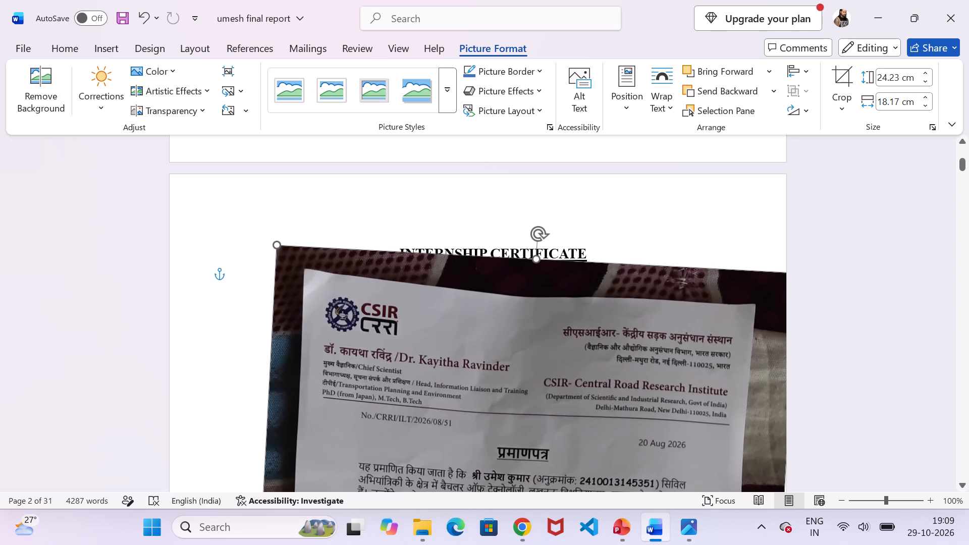
triple_click(544, 235)
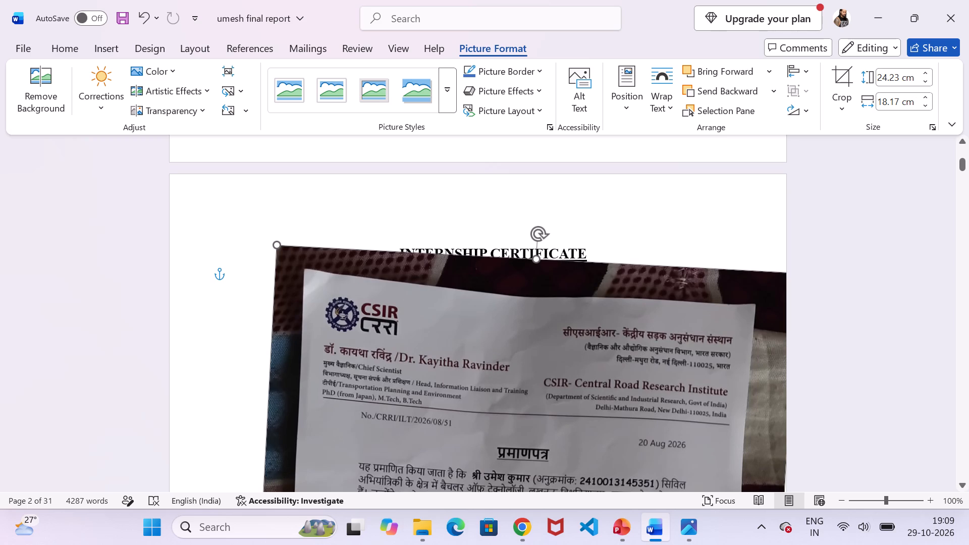
right_click(539, 234)
right_click(539, 234)
right_click(539, 234)
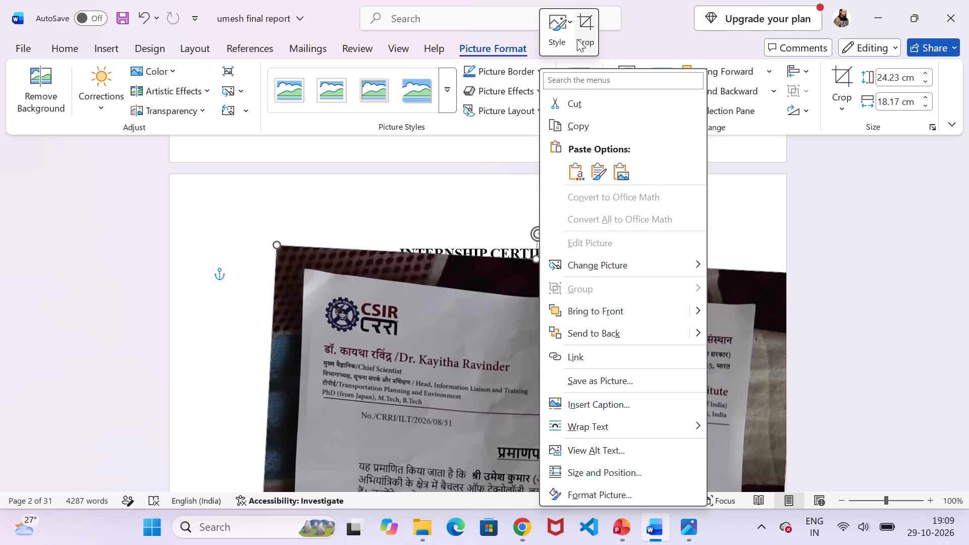
left_click(583, 25)
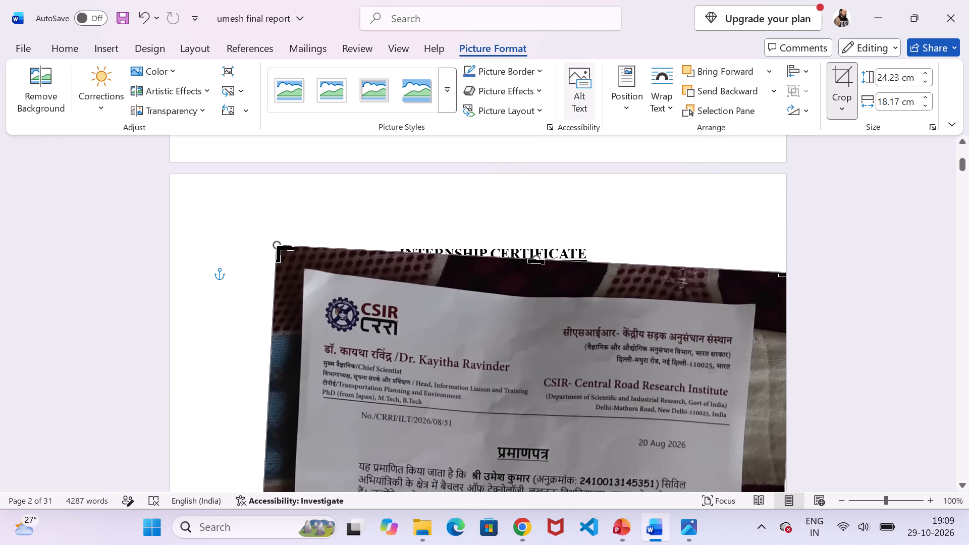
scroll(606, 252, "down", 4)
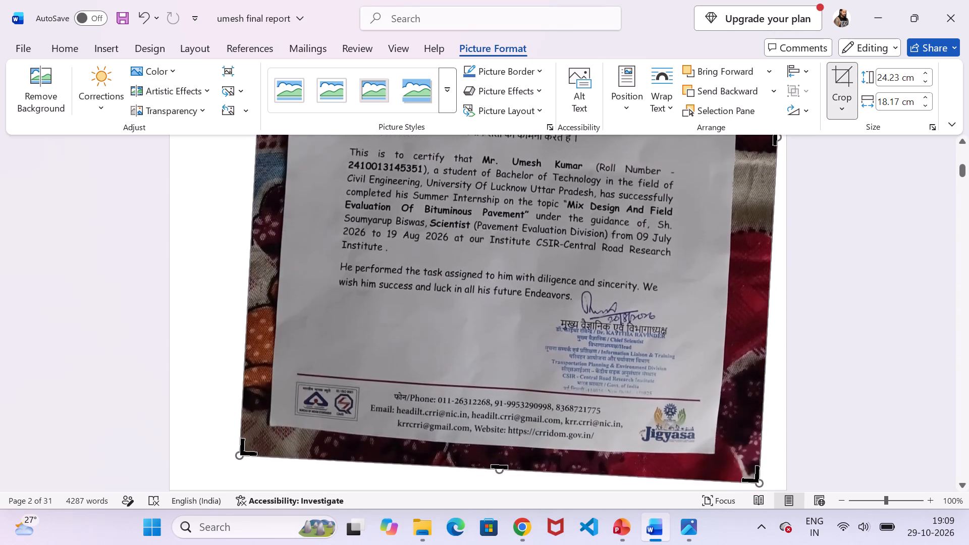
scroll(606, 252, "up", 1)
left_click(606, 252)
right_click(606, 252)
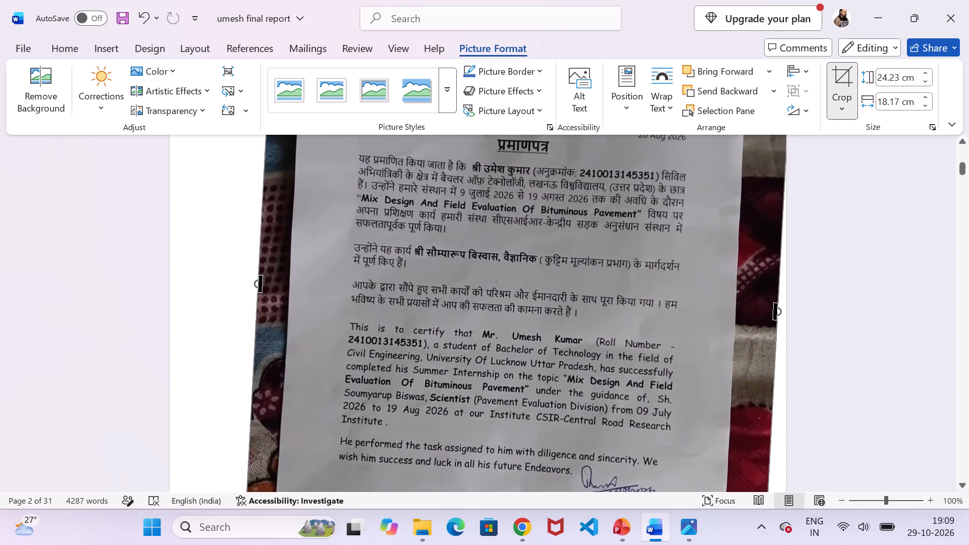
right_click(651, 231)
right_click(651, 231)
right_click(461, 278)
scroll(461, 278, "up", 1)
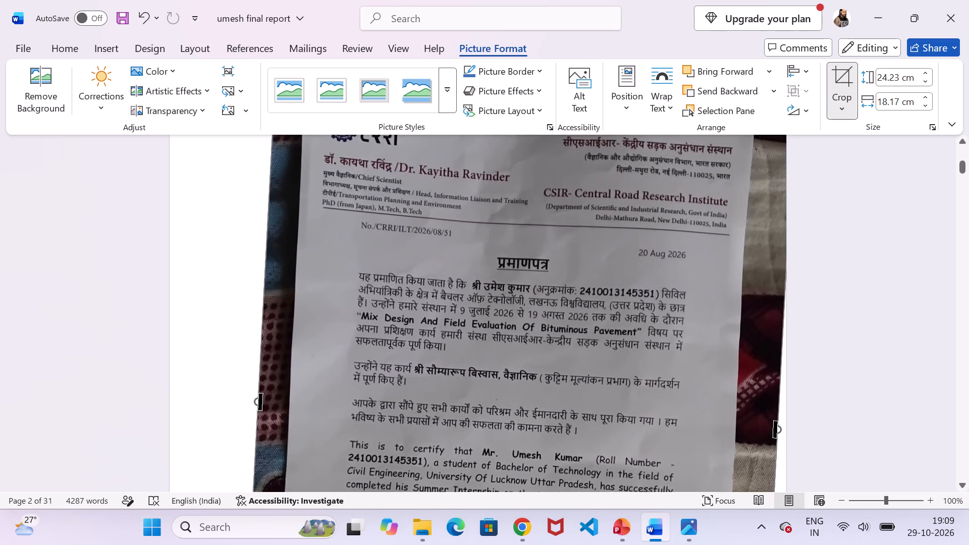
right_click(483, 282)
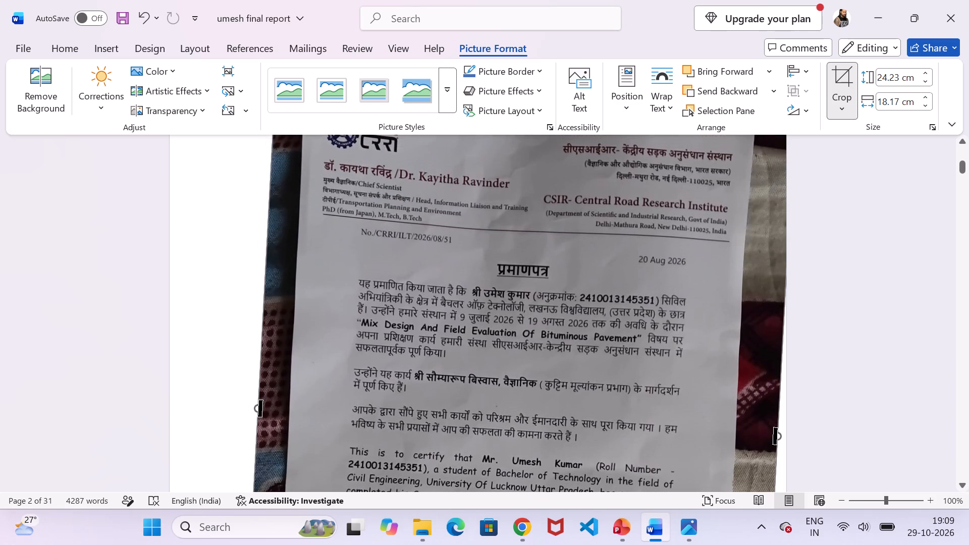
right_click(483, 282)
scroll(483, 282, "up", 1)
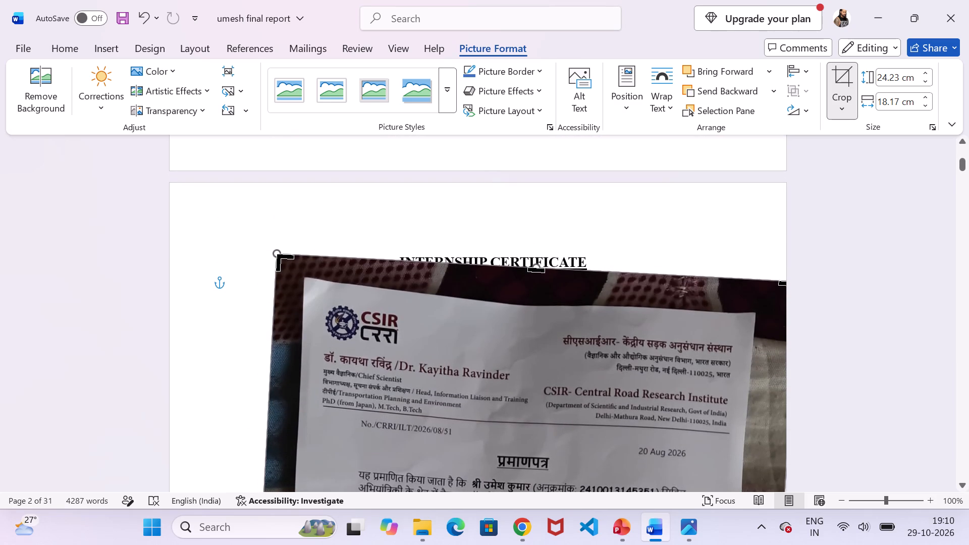
Enlarge the photo slightly beyond its crop frame, outward from the photo's upper-left corner.
left_click_drag(279, 252, 307, 272)
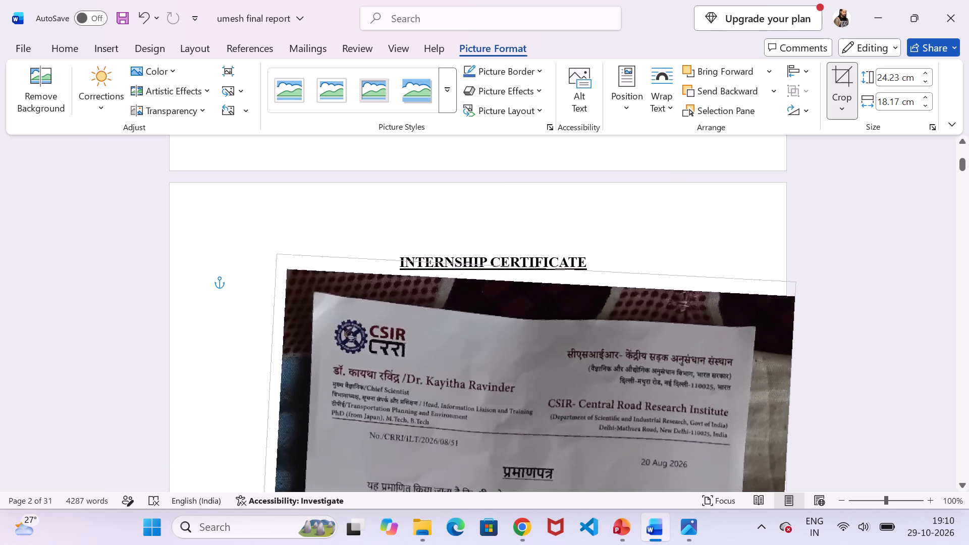
left_click_drag(307, 272, 273, 234)
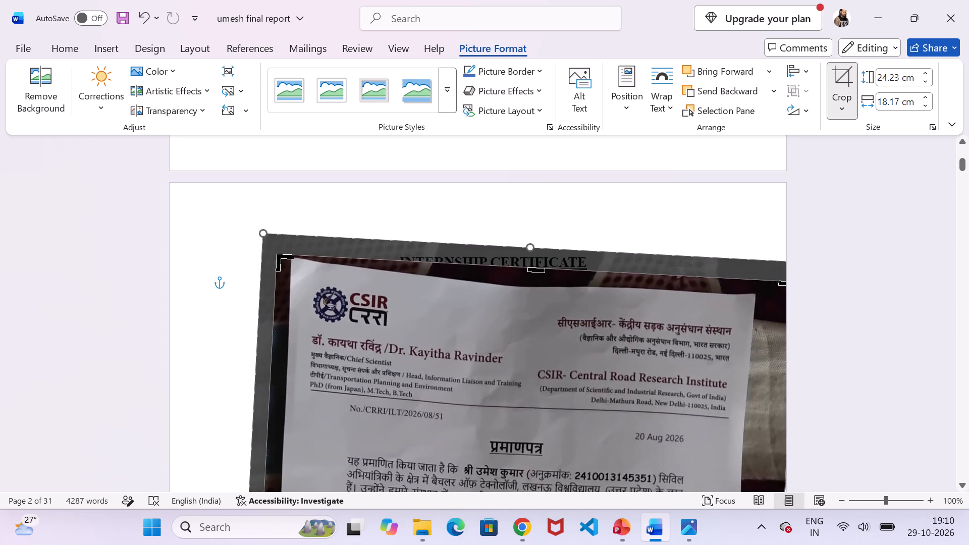
Crop the photo's two upper corners in to the certificate paper, giving a frame of about 23.81 by 16.11 cm.
left_click_drag(279, 253, 303, 265)
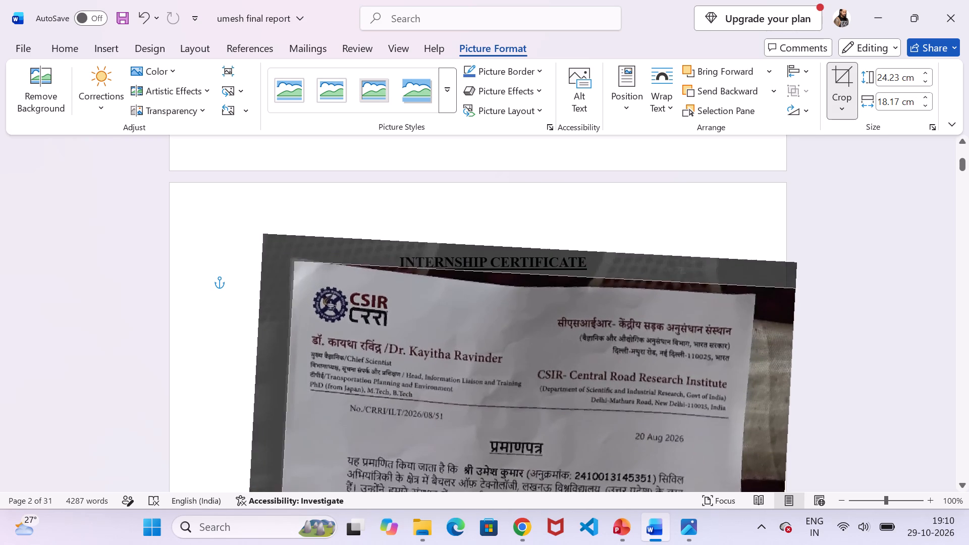
left_click_drag(303, 265, 295, 264)
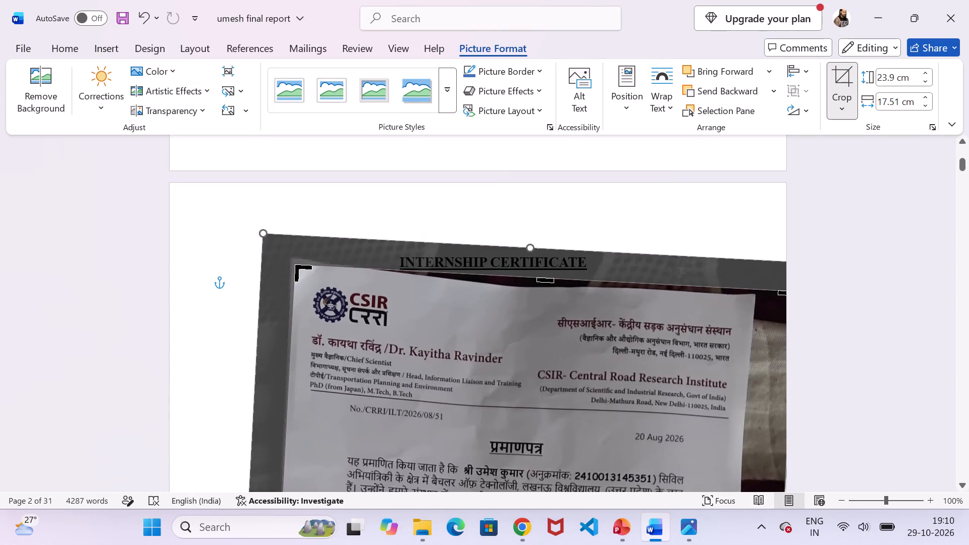
left_click_drag(786, 292, 756, 292)
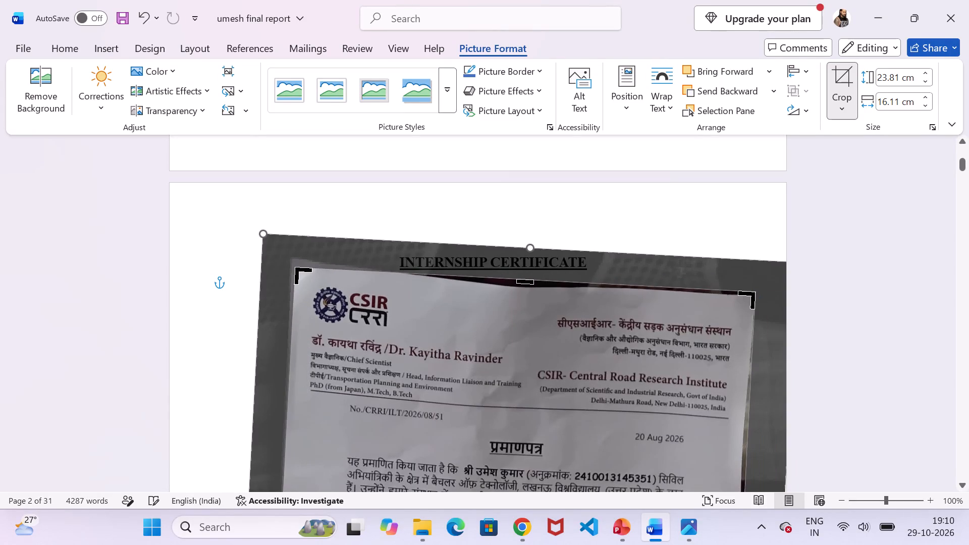
Crop the photo's lower-left corner to the certificate paper's bottom edge, giving a frame of about 22.75 by 16.28 cm.
scroll(756, 292, "down", 2)
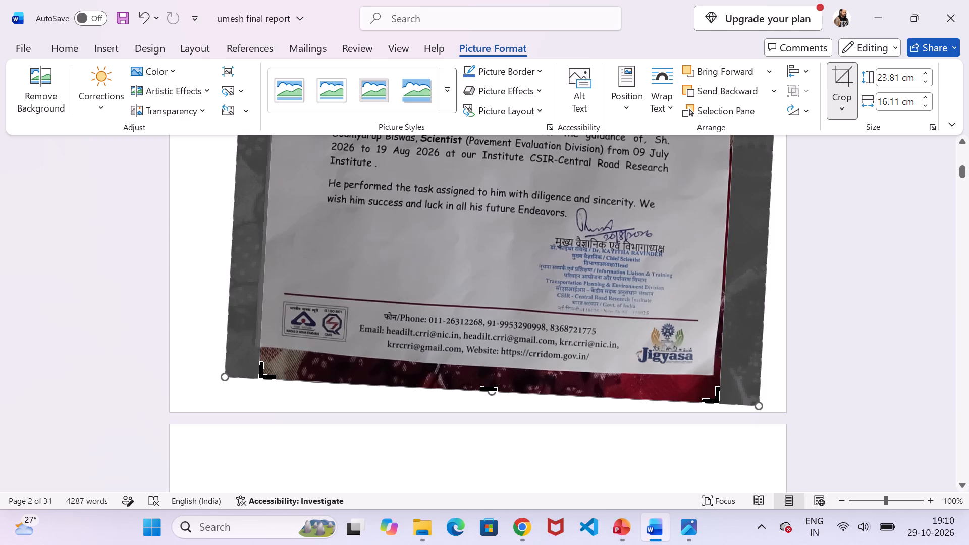
left_click_drag(261, 378, 255, 348)
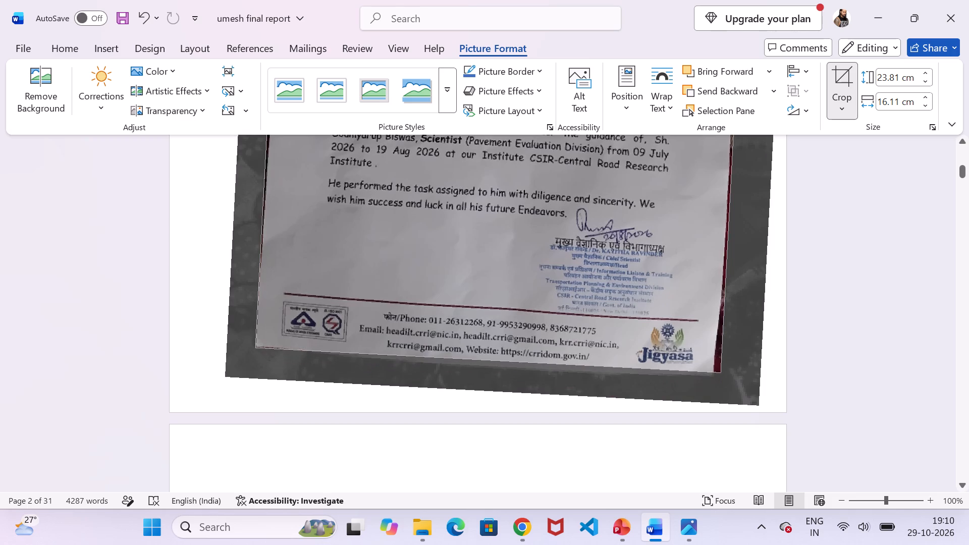
left_click_drag(255, 348, 255, 349)
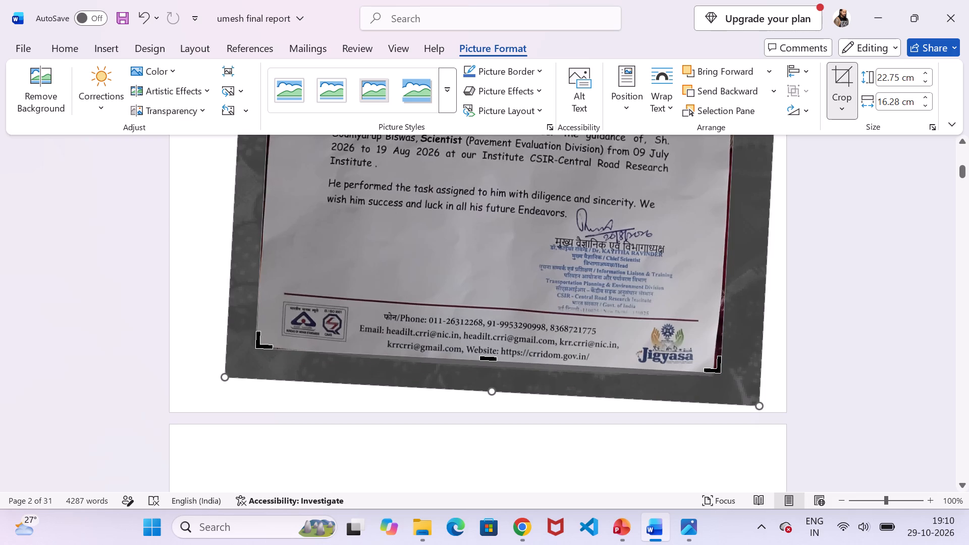
Crop the photo's lower-right corner in to the certificate paper, giving a frame of about 22.63 by 16.07 cm.
left_click_drag(721, 369, 712, 369)
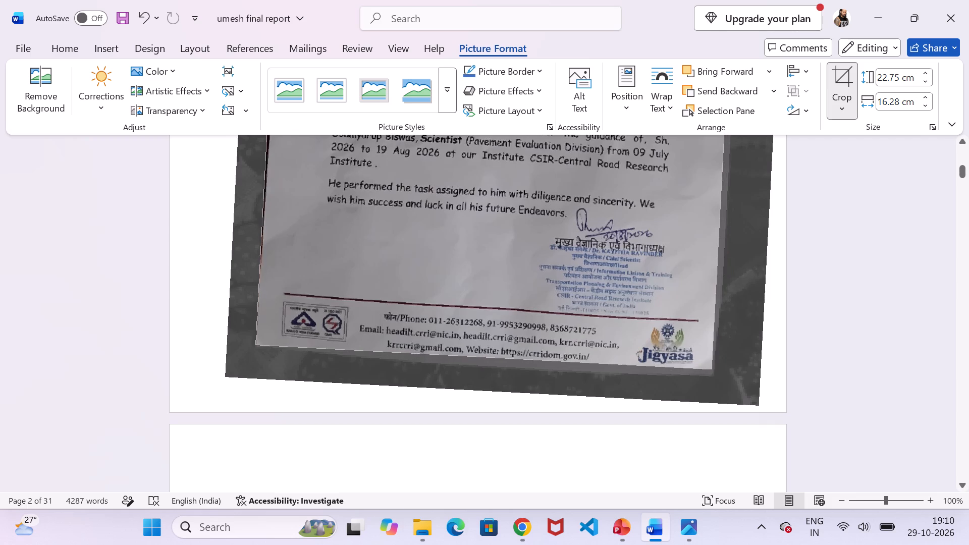
left_click_drag(712, 369, 715, 369)
Crop the photo's top edge slightly down to the certificate paper, giving about 22.33 by 16.06 cm, and finish cropping.
scroll(715, 369, "up", 2)
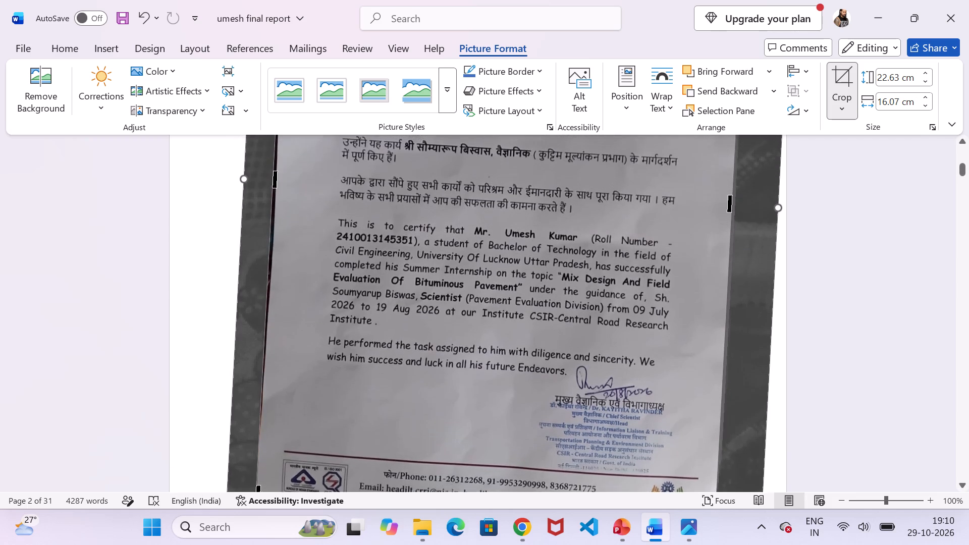
scroll(715, 369, "up", 3)
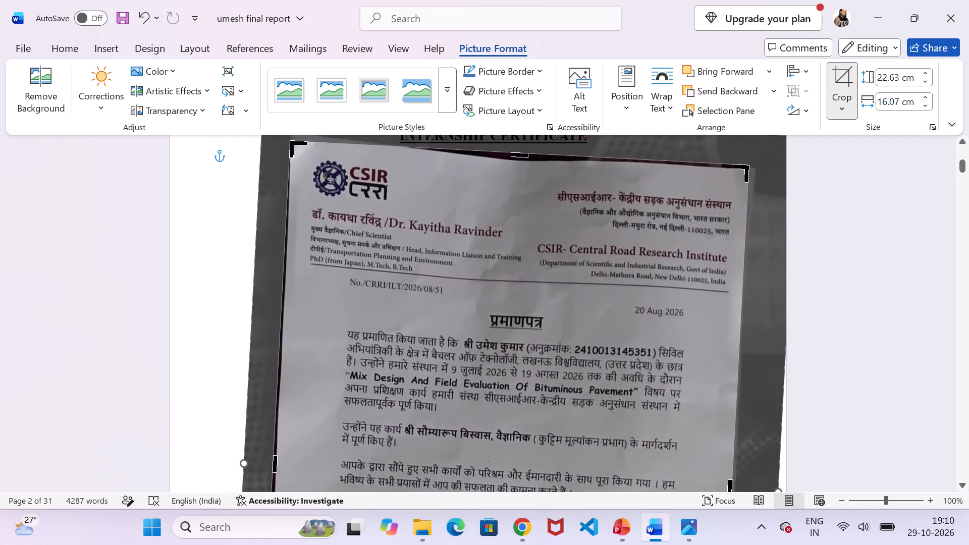
scroll(715, 369, "up", 1)
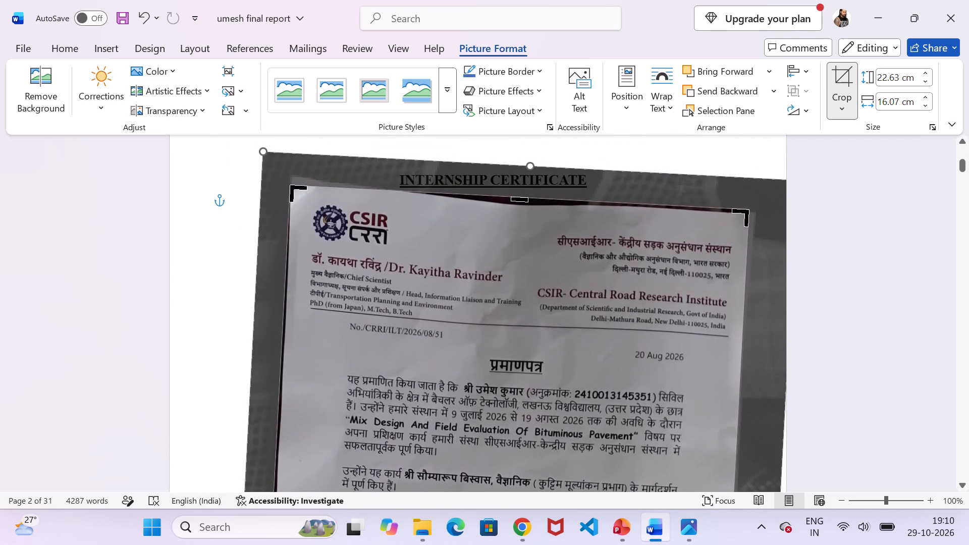
left_click(630, 102)
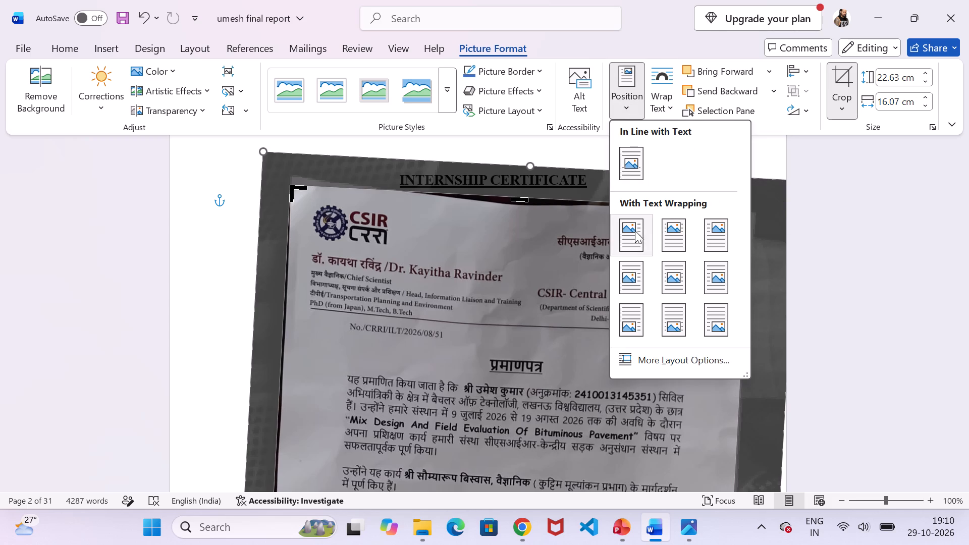
left_click(902, 261)
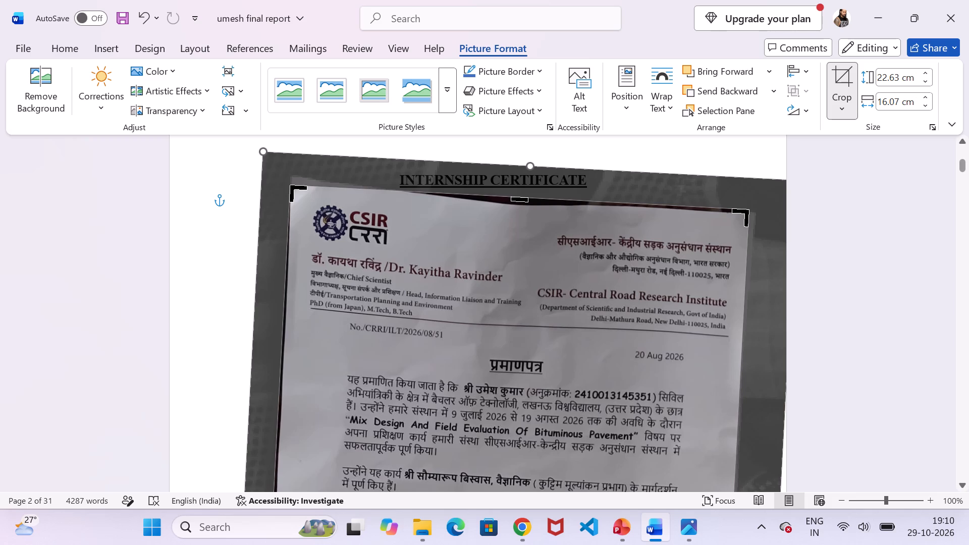
left_click_drag(521, 201, 521, 206)
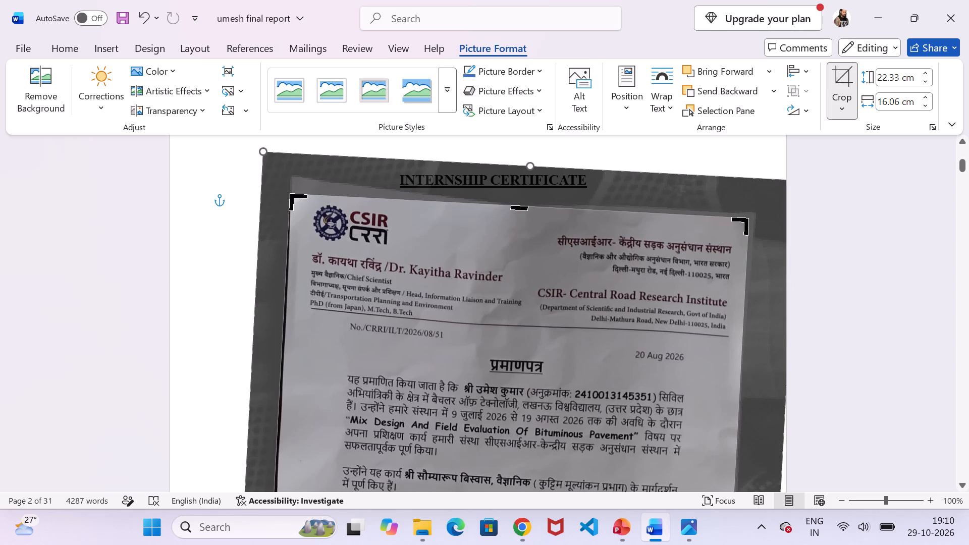
left_click(842, 223)
Apply the first picture style, a simple white frame with a thin outline, to the cropped certificate photo.
scroll(736, 244, "down", 1)
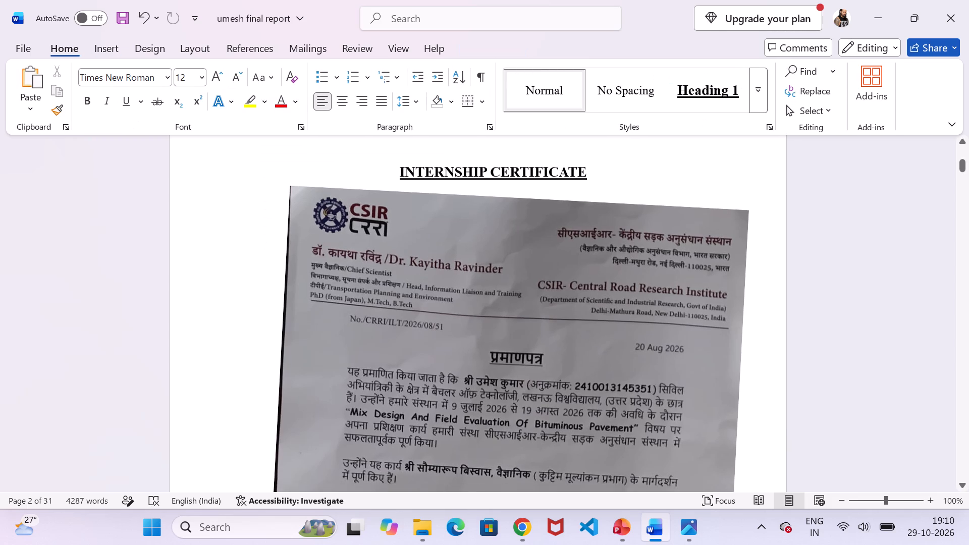
scroll(736, 244, "down", 1)
right_click(566, 271)
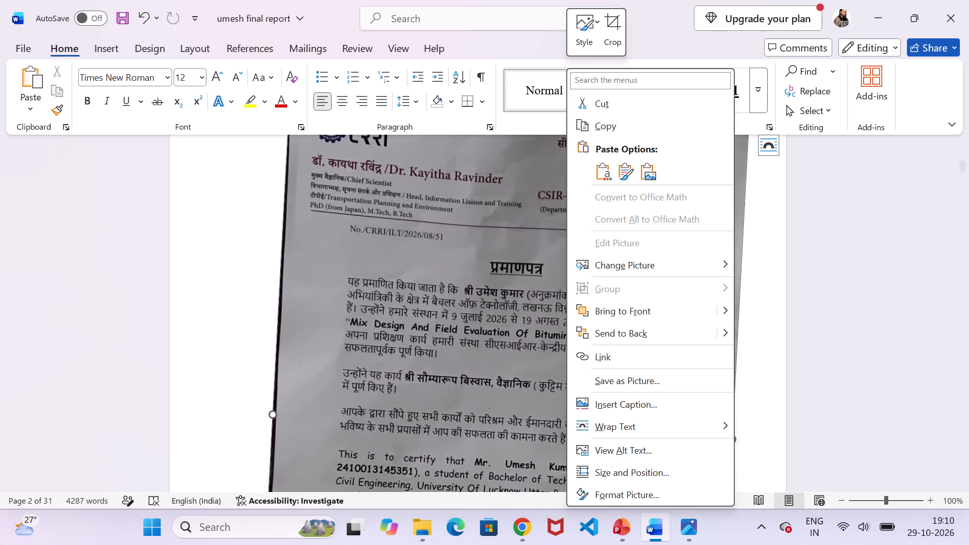
scroll(687, 366, "down", 1)
scroll(687, 366, "up", 2)
left_click(586, 23)
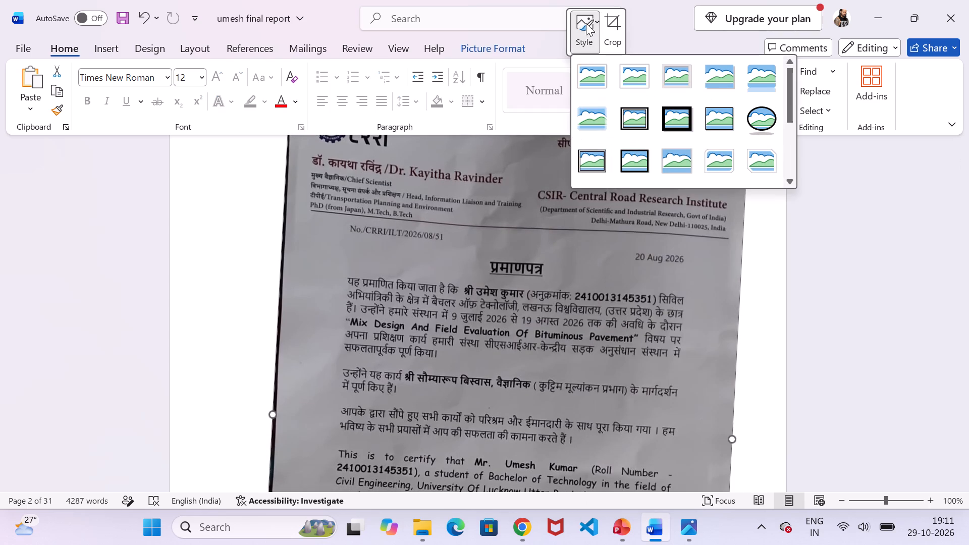
left_click(587, 74)
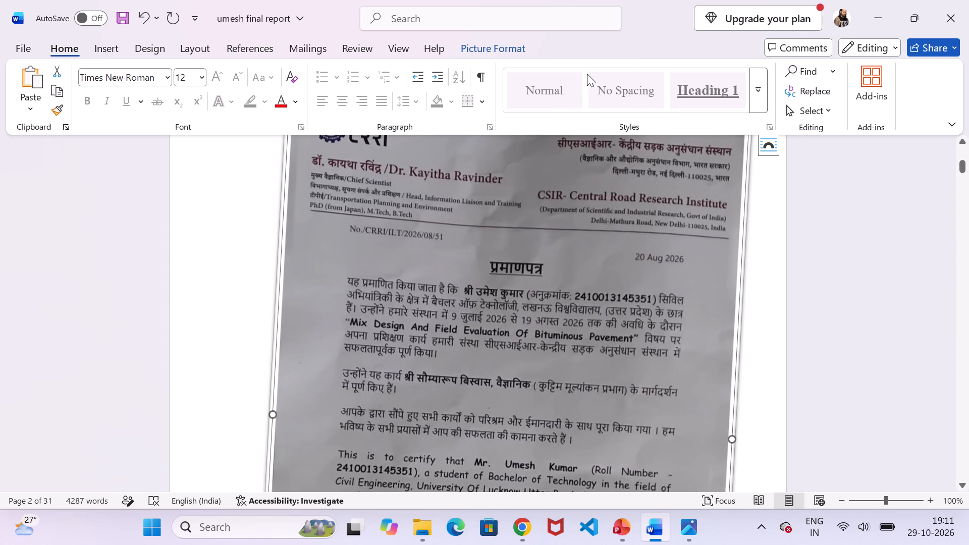
Open the context options for the framed certificate photo.
right_click(642, 214)
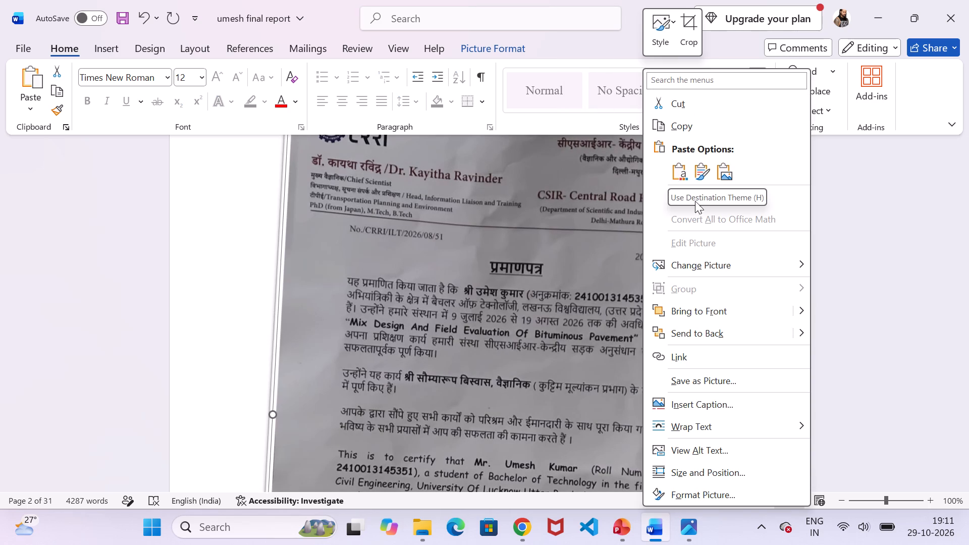
Cut the framed certificate photo from the page below the INTERNSHIP CERTIFICATE heading.
left_click(686, 111)
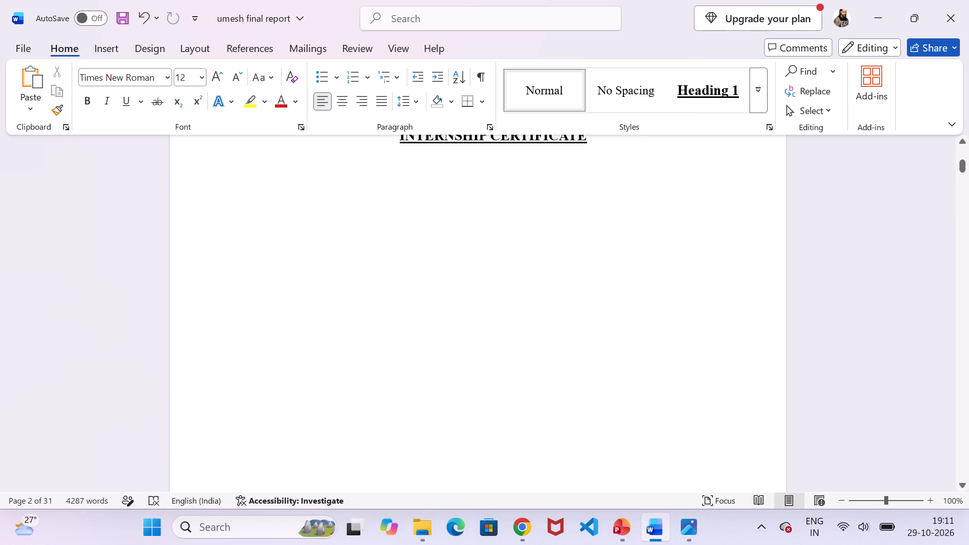
Start inserting a picture from this device on the emptied INTERNSHIP CERTIFICATE page.
left_click(107, 41)
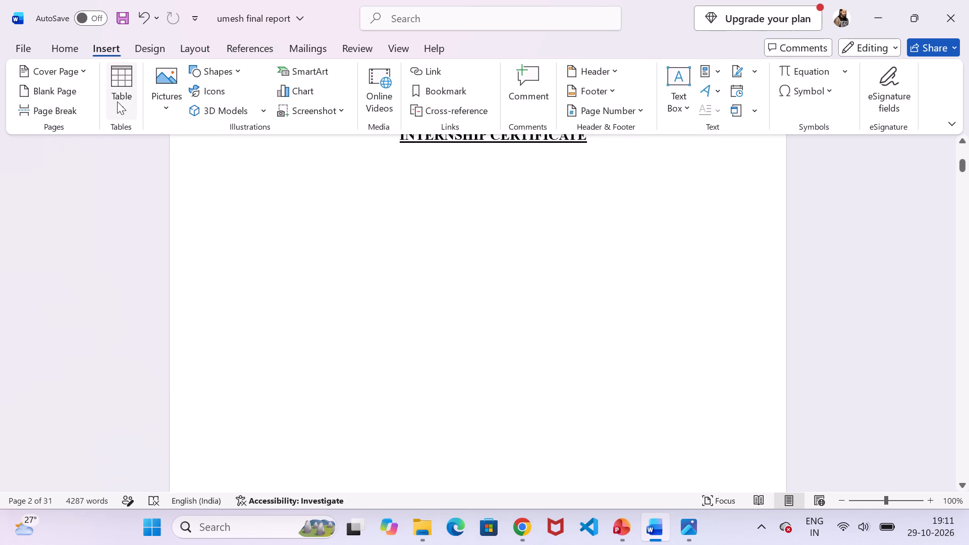
left_click(183, 99)
left_click(198, 161)
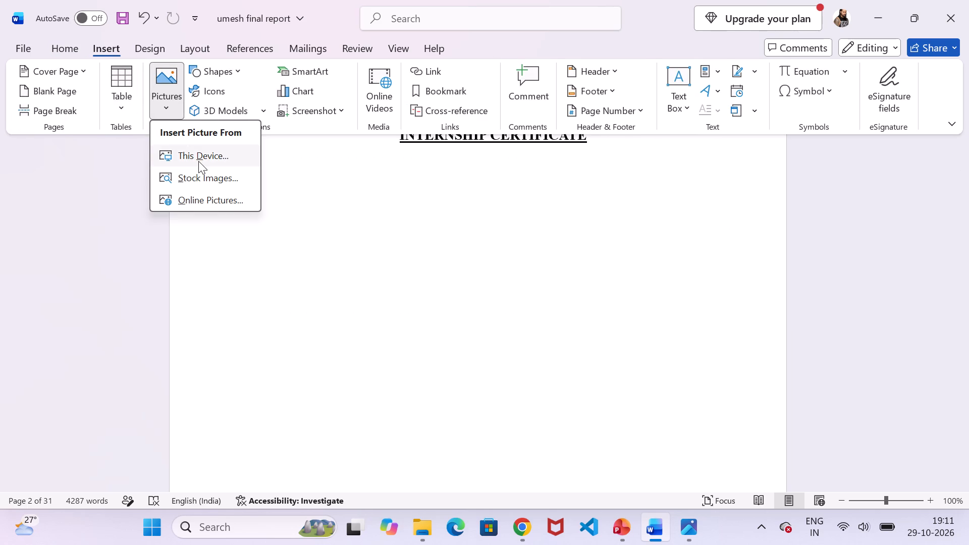
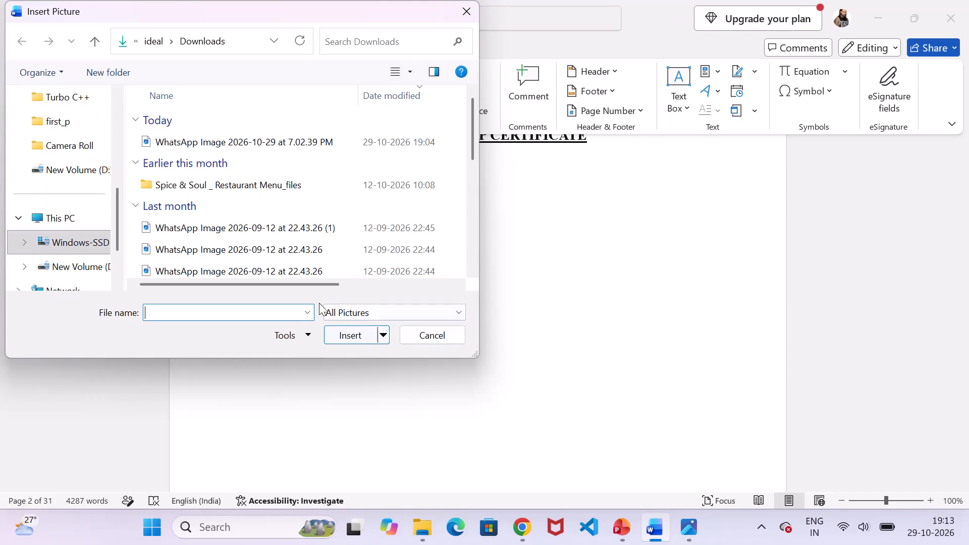
Insert the picture WhatsApp Image 2026-10-29 at 7.02.39 PM from Downloads below the INTERNSHIP CERTIFICATE heading.
left_click(198, 143)
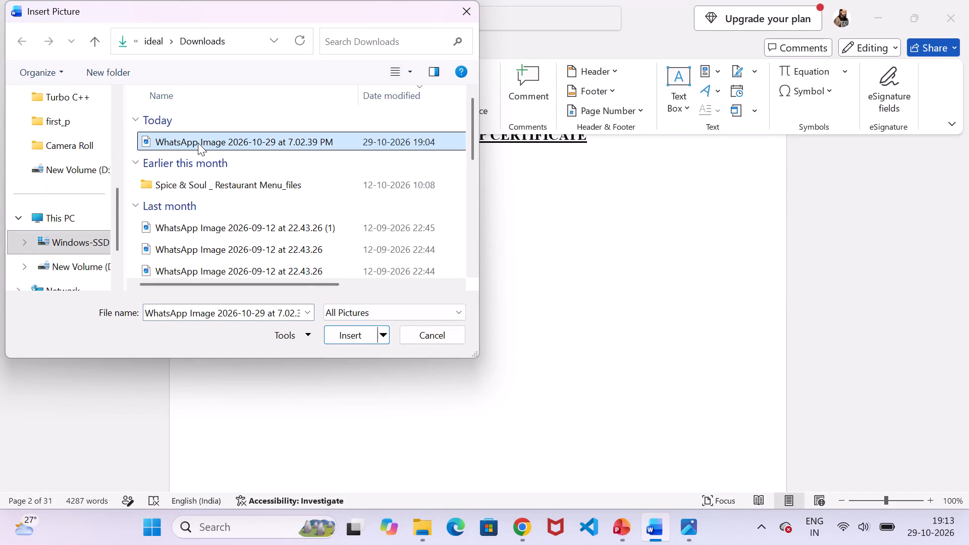
left_click(366, 334)
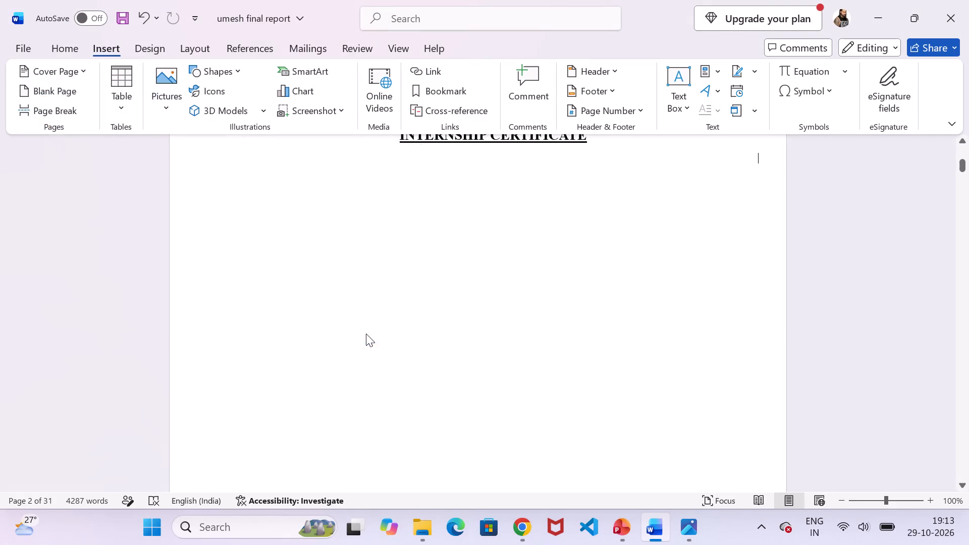
scroll(366, 334, "up", 4)
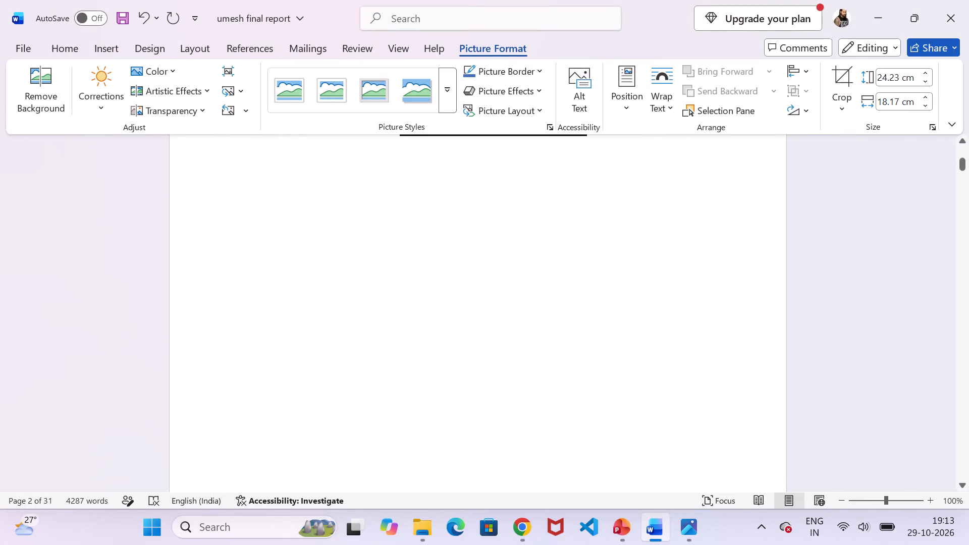
scroll(366, 334, "up", 1)
scroll(366, 334, "down", 4)
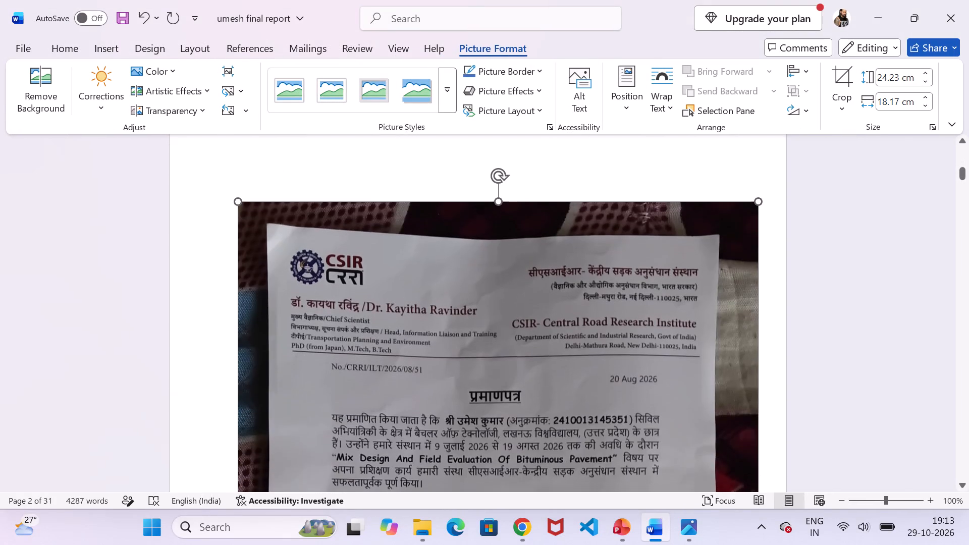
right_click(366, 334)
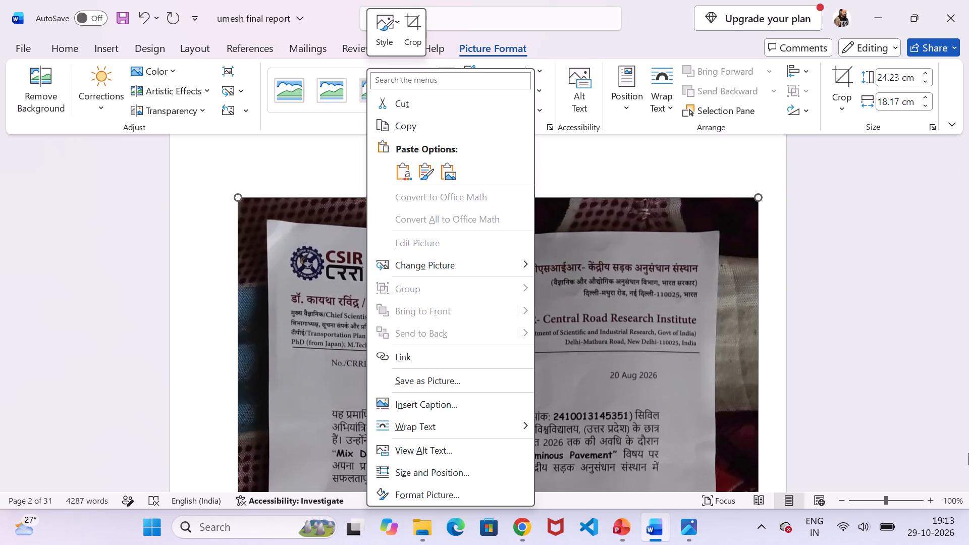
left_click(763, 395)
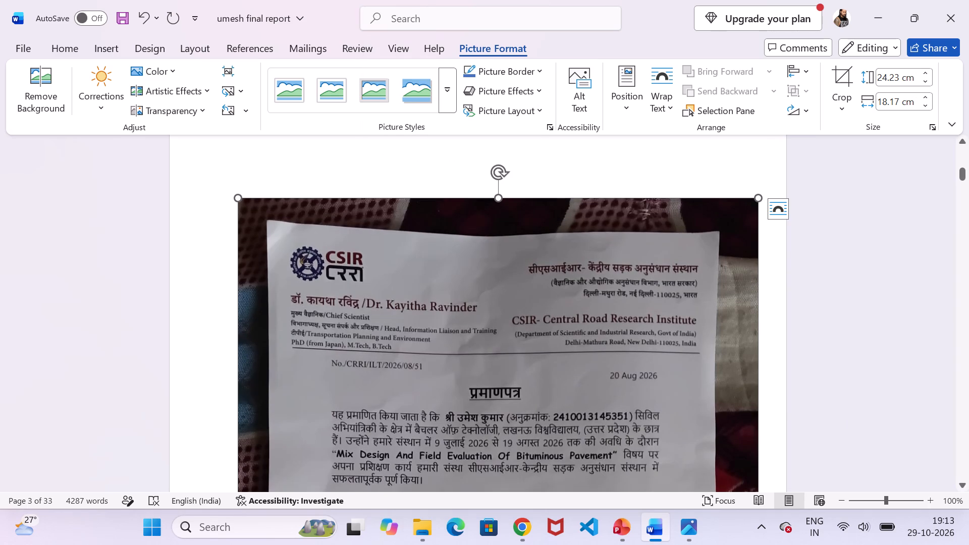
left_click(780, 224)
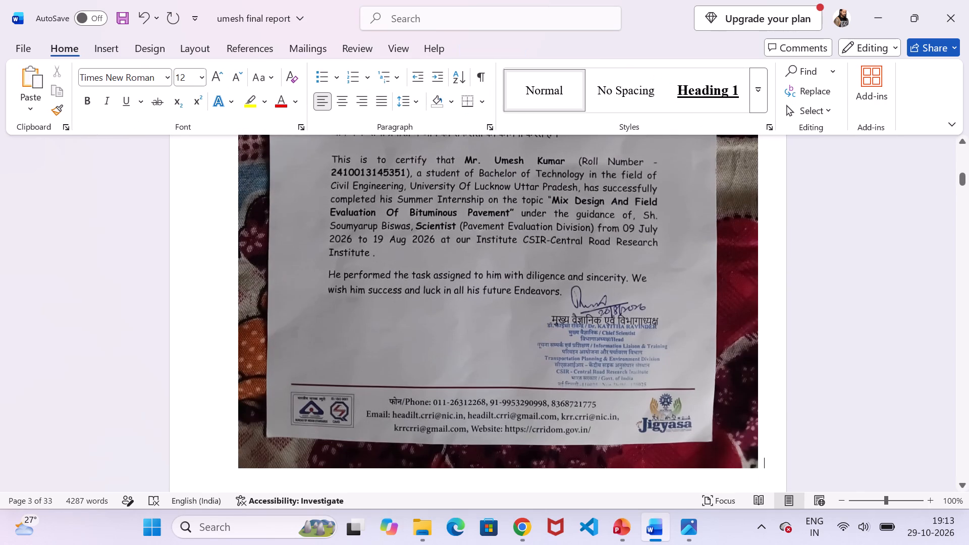
Set the inserted certificate photo's text wrapping to In Front of Text.
scroll(780, 224, "up", 4)
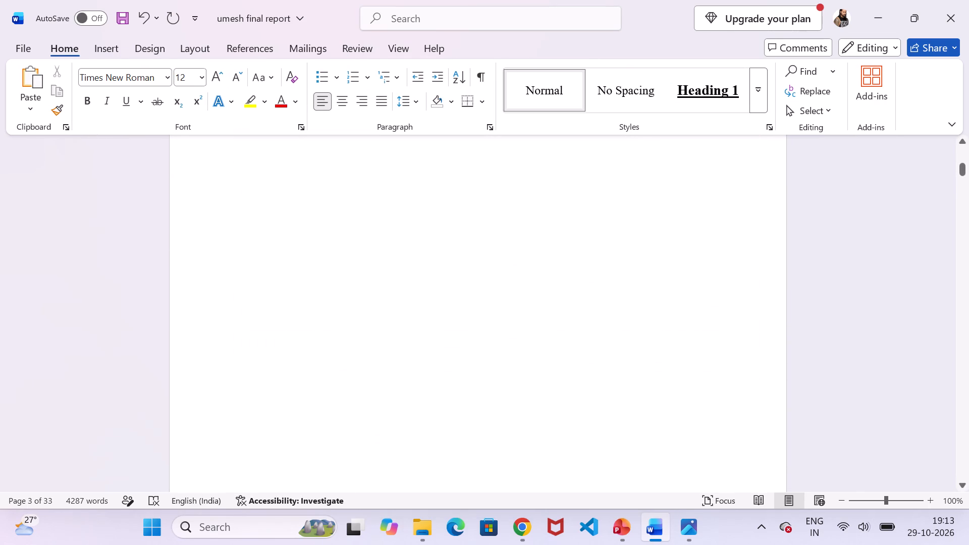
scroll(780, 224, "up", 3)
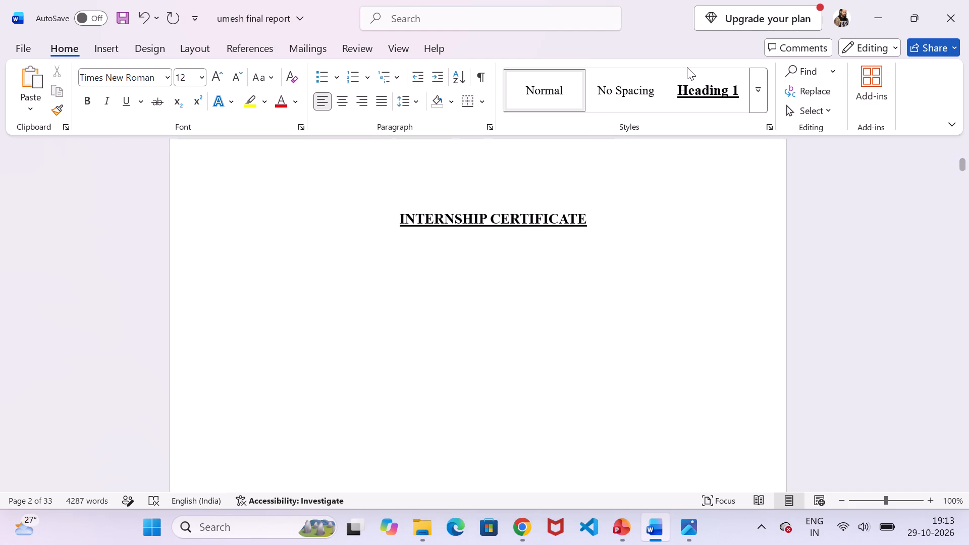
scroll(657, 295, "down", 4)
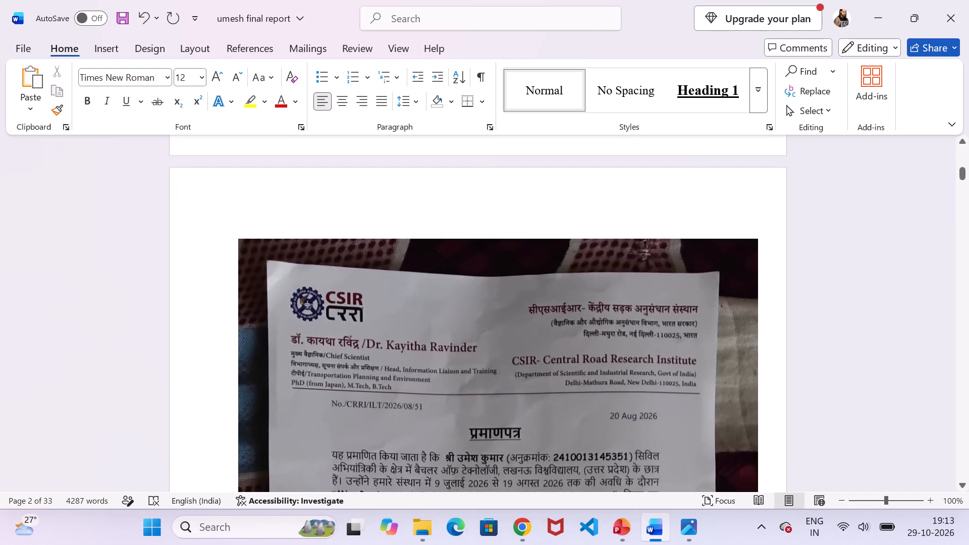
left_click(657, 295)
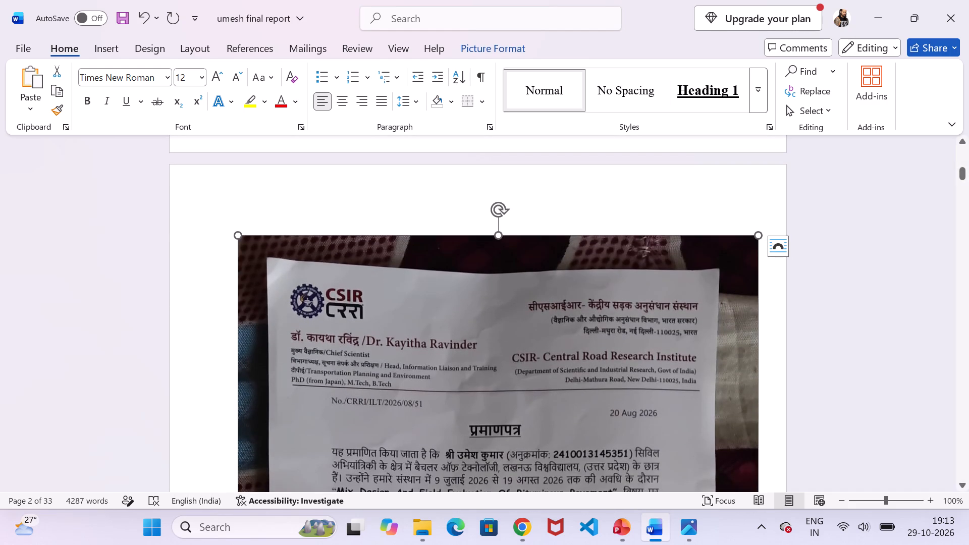
left_click(772, 250)
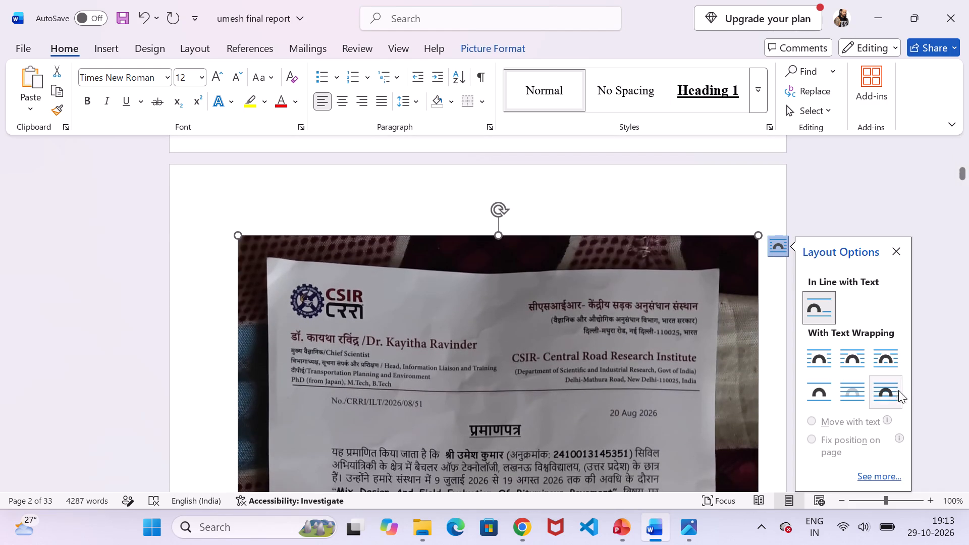
left_click(887, 393)
Fix the certificate photo's position on the page, keeping the In Front of Text wrapping.
scroll(606, 322, "up", 1)
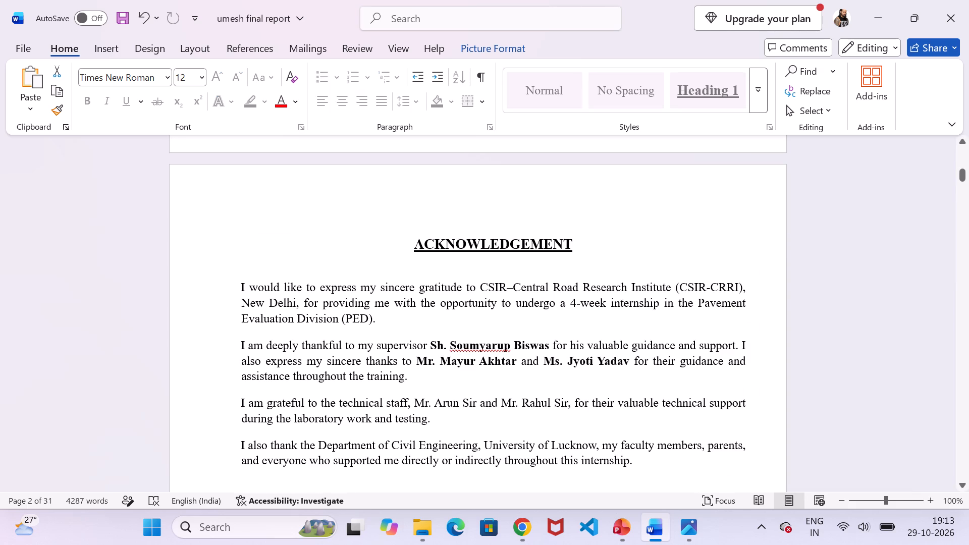
scroll(606, 322, "up", 3)
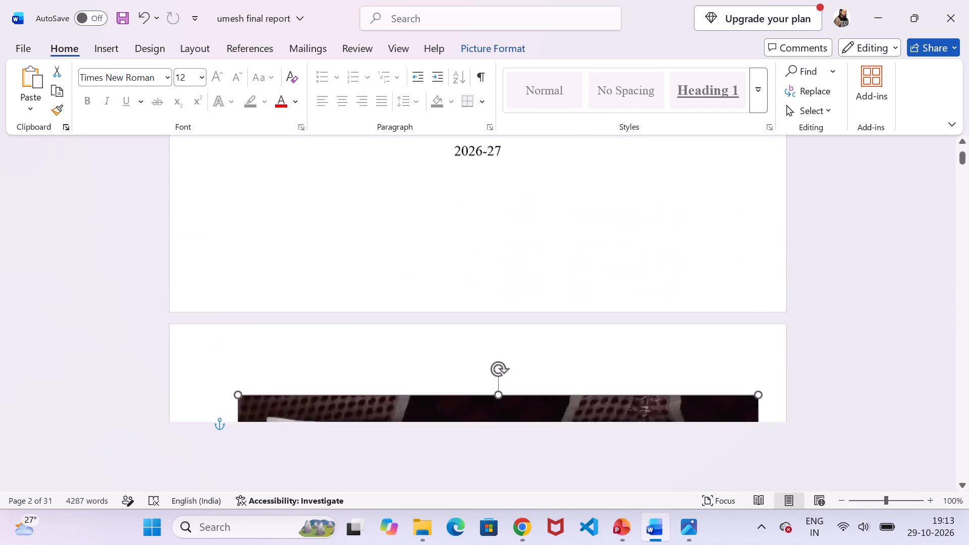
scroll(606, 322, "up", 1)
scroll(606, 322, "down", 1)
scroll(606, 322, "up", 1)
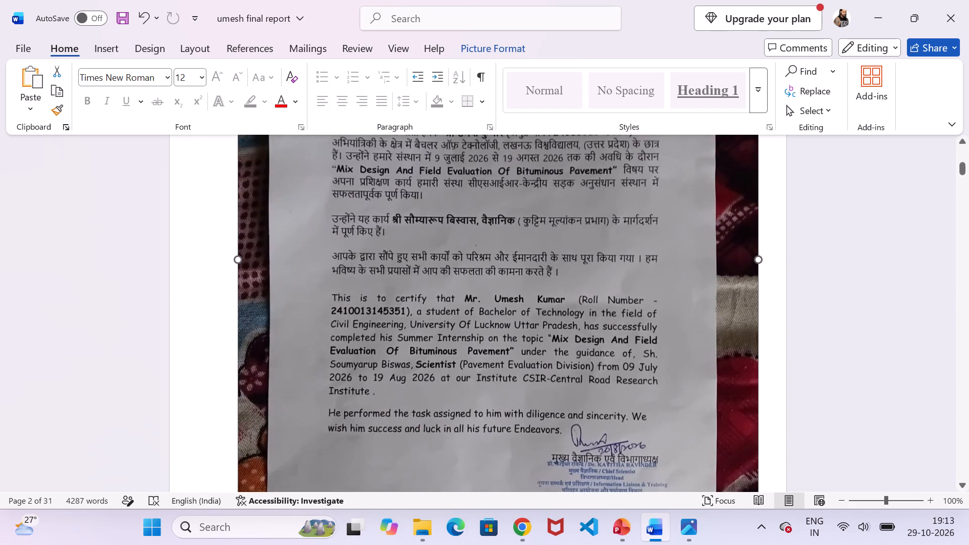
scroll(606, 322, "up", 3)
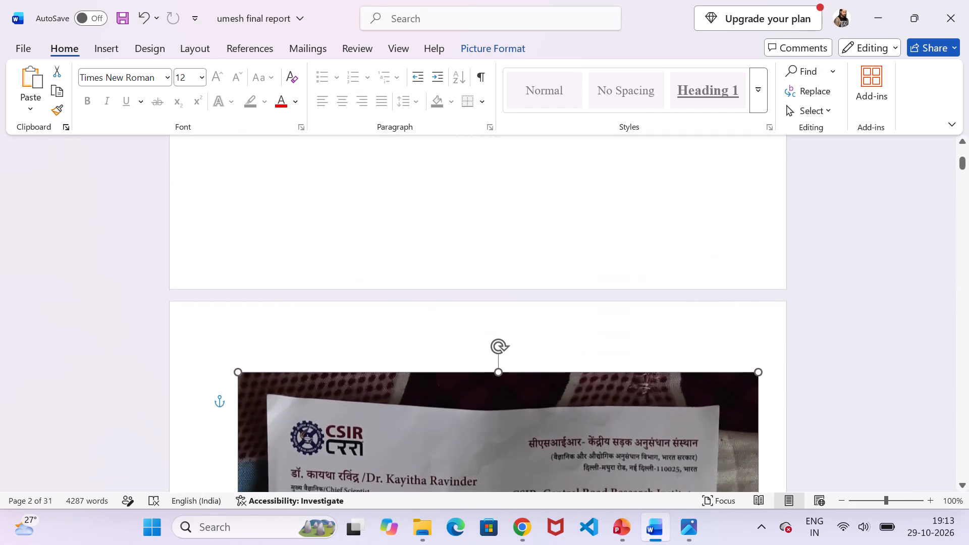
scroll(606, 322, "down", 1)
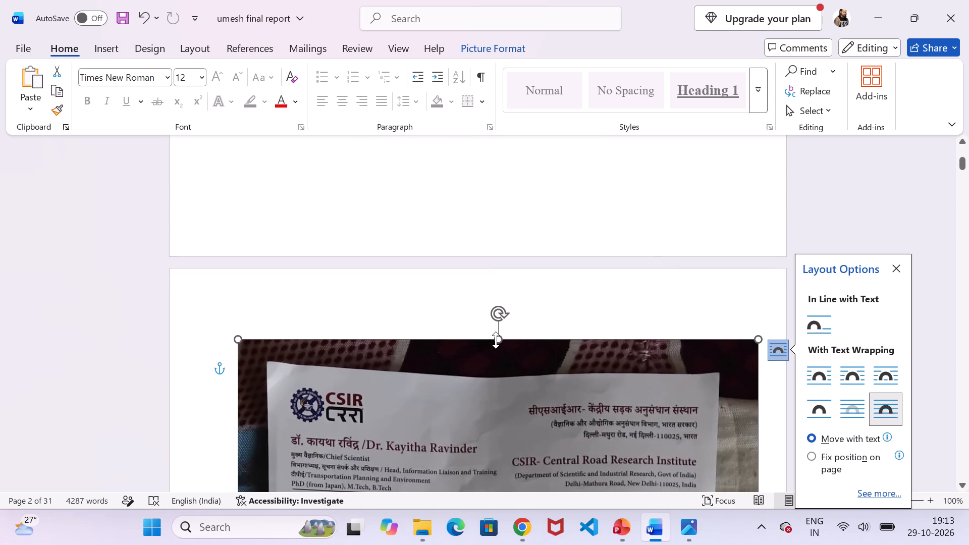
left_click(807, 460)
left_click(888, 411)
Move the certificate photo down the page so its top edge sits just below the INTERNSHIP CERTIFICATE heading.
scroll(700, 417, "down", 1)
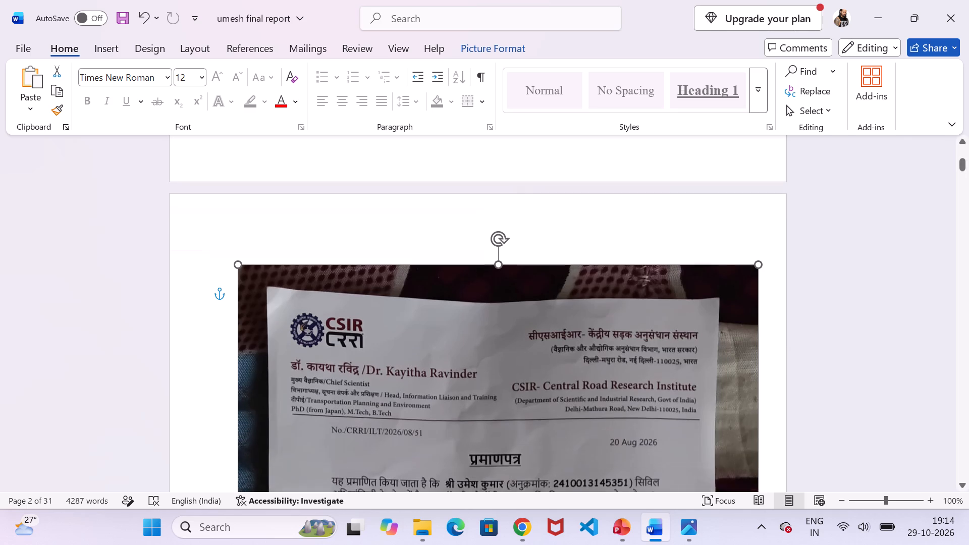
scroll(700, 417, "down", 1)
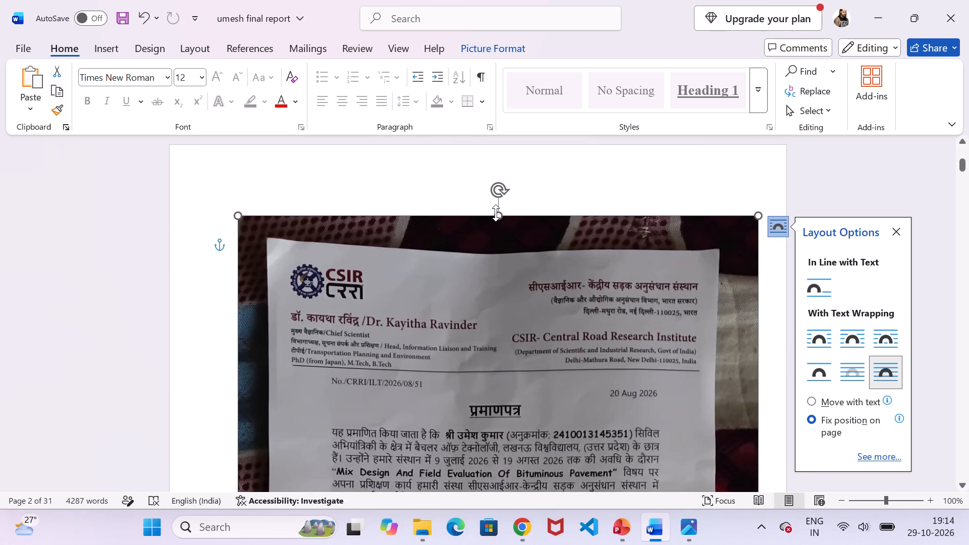
left_click_drag(502, 213, 505, 284)
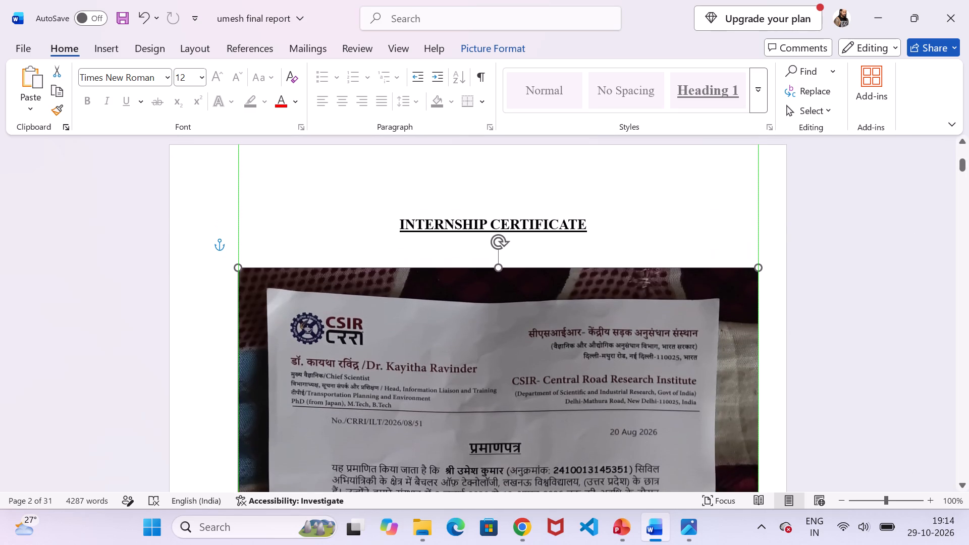
left_click_drag(505, 284, 504, 253)
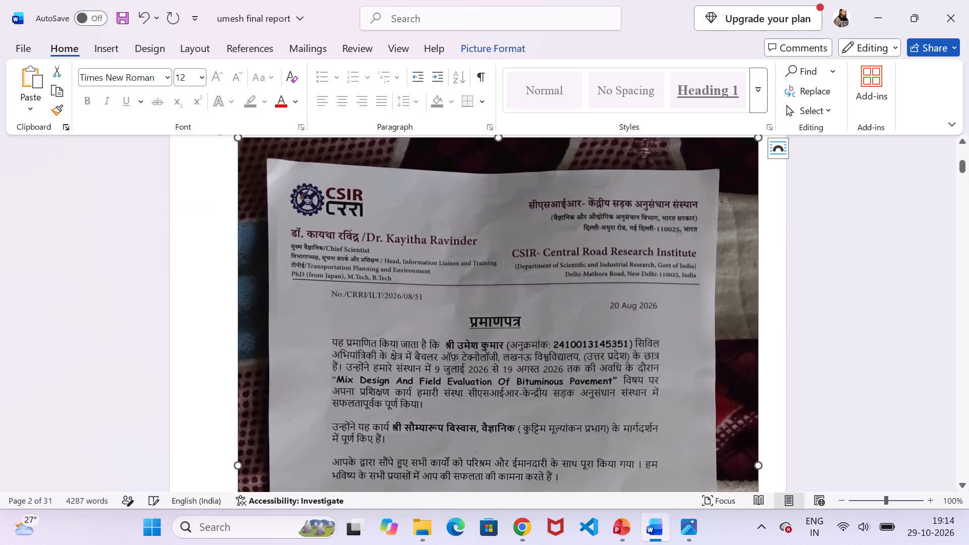
Start cropping the certificate photo and bring its upper-left and upper-right corners in to the certificate paper.
scroll(504, 253, "up", 1)
scroll(504, 253, "down", 2)
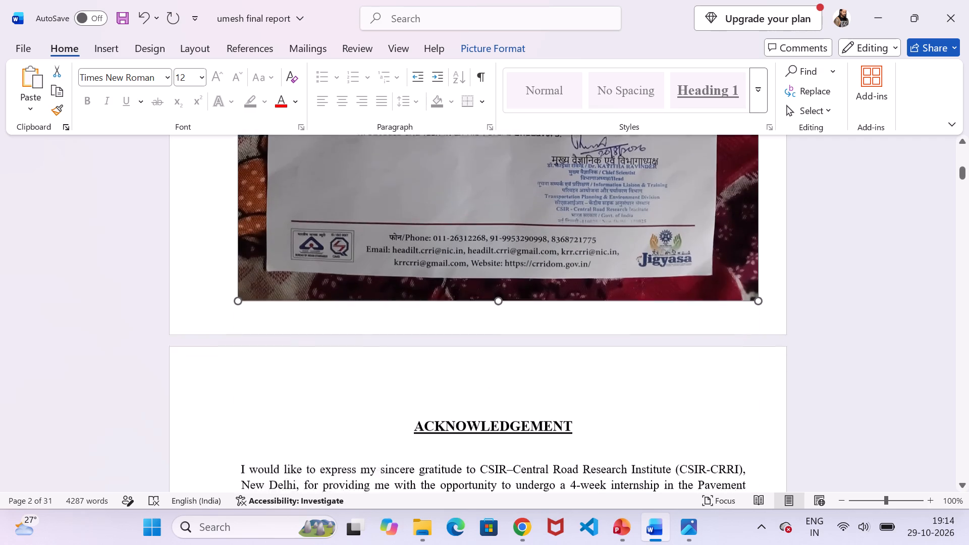
scroll(504, 253, "up", 2)
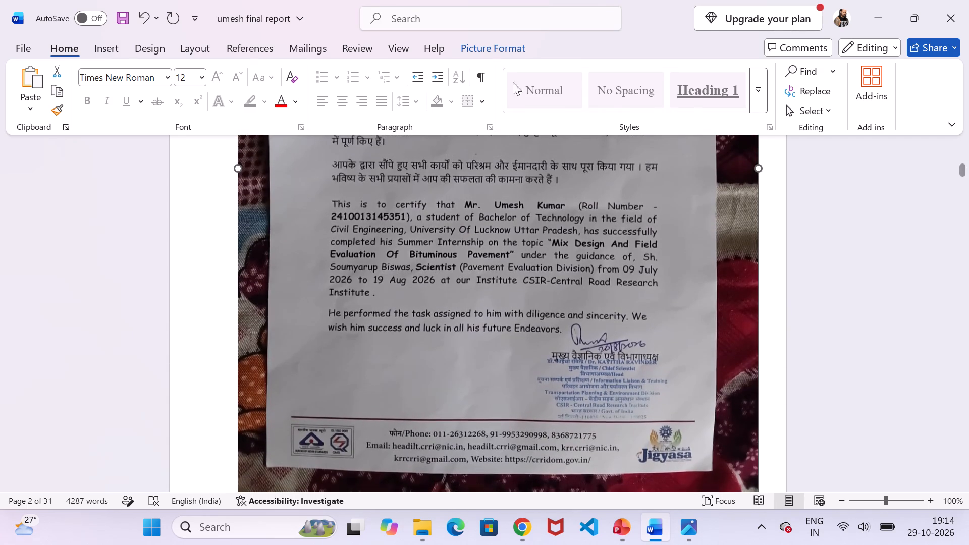
right_click(543, 328)
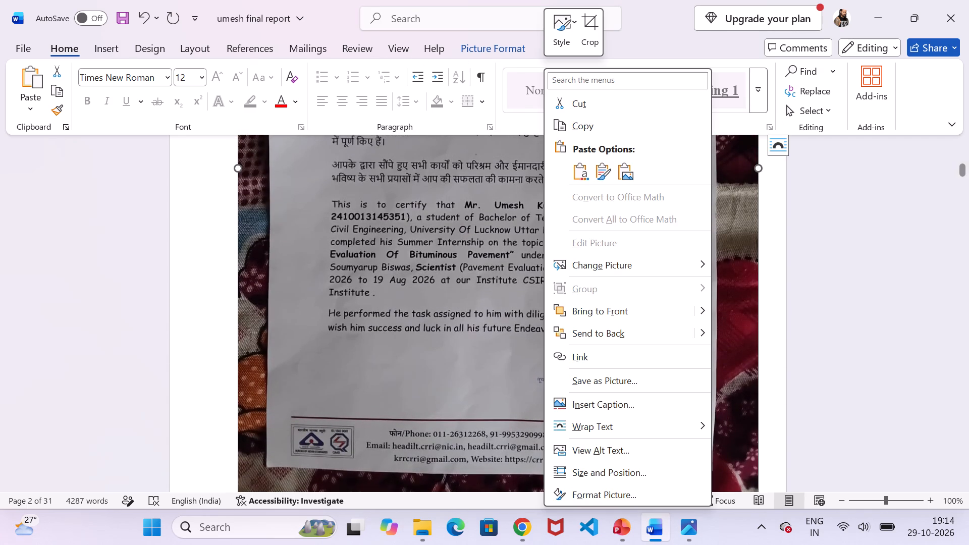
left_click(587, 36)
scroll(516, 159, "up", 1)
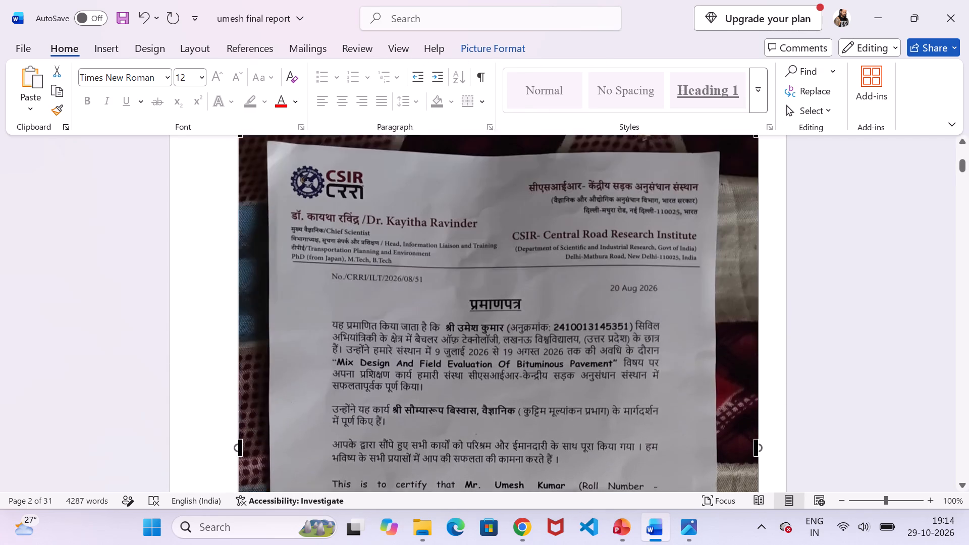
scroll(516, 159, "up", 1)
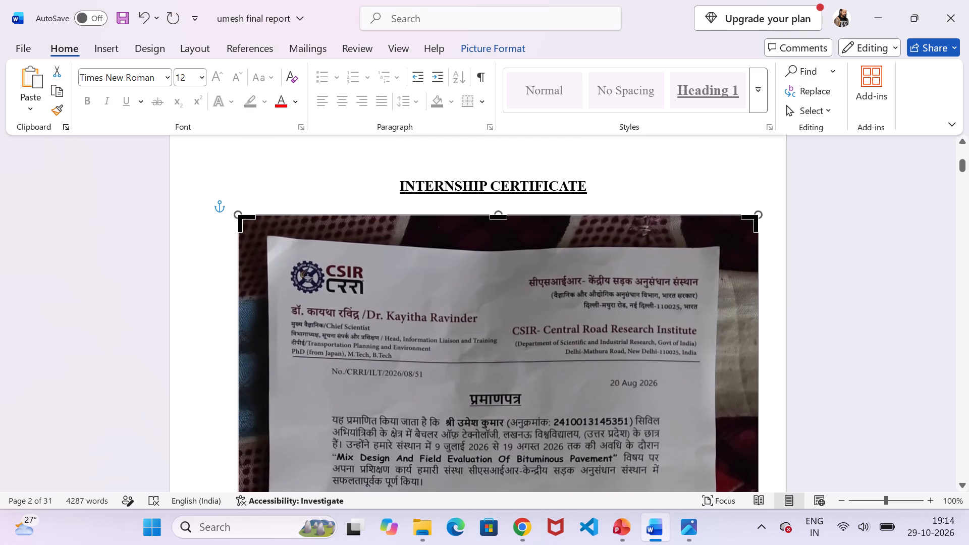
left_click_drag(239, 221, 268, 235)
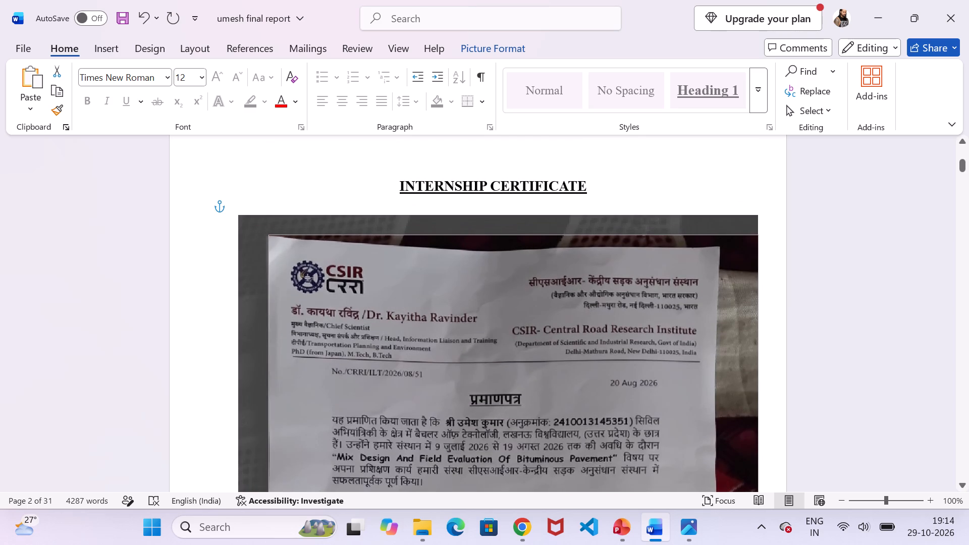
left_click_drag(268, 235, 268, 245)
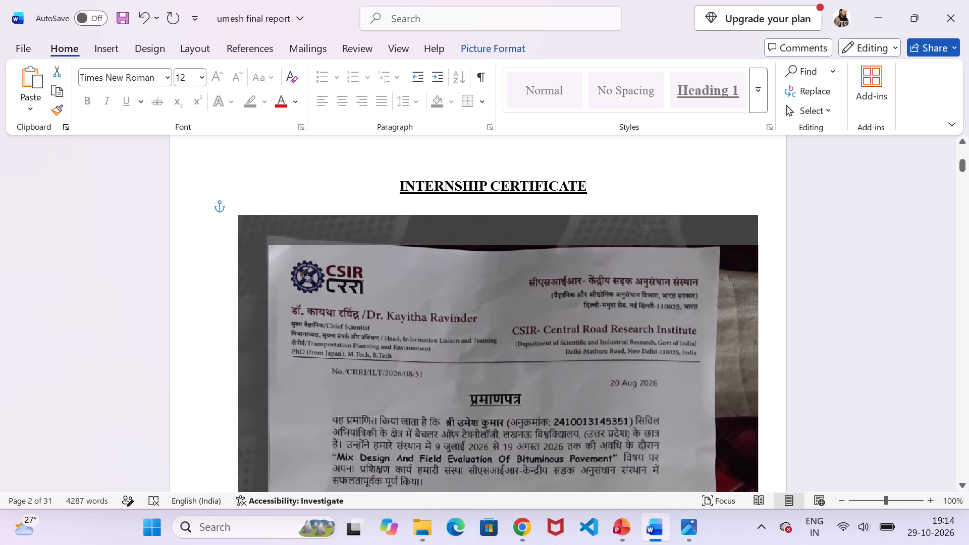
left_click_drag(268, 245, 271, 251)
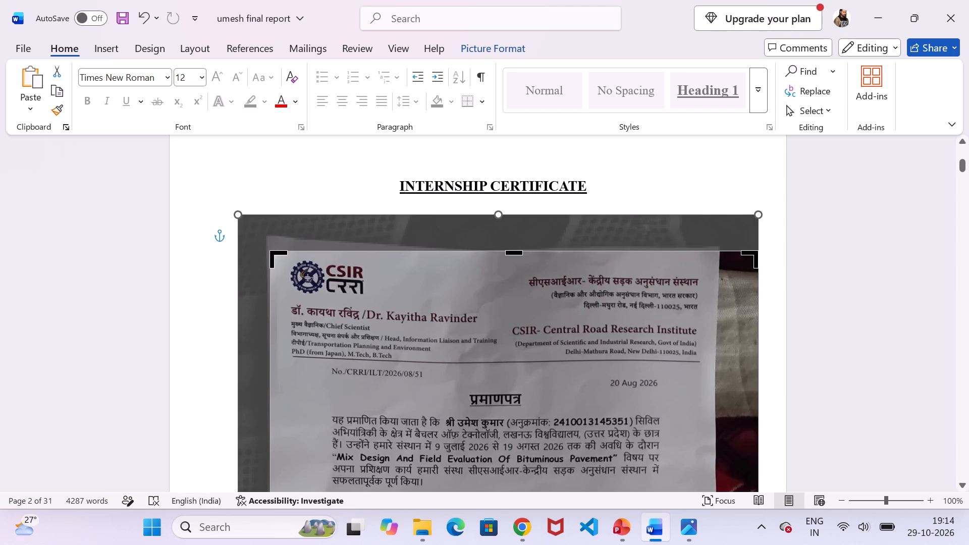
left_click_drag(757, 254, 712, 255)
Crop the photo's bottom edge up to the lower edge of the certificate paper.
scroll(712, 255, "down", 1)
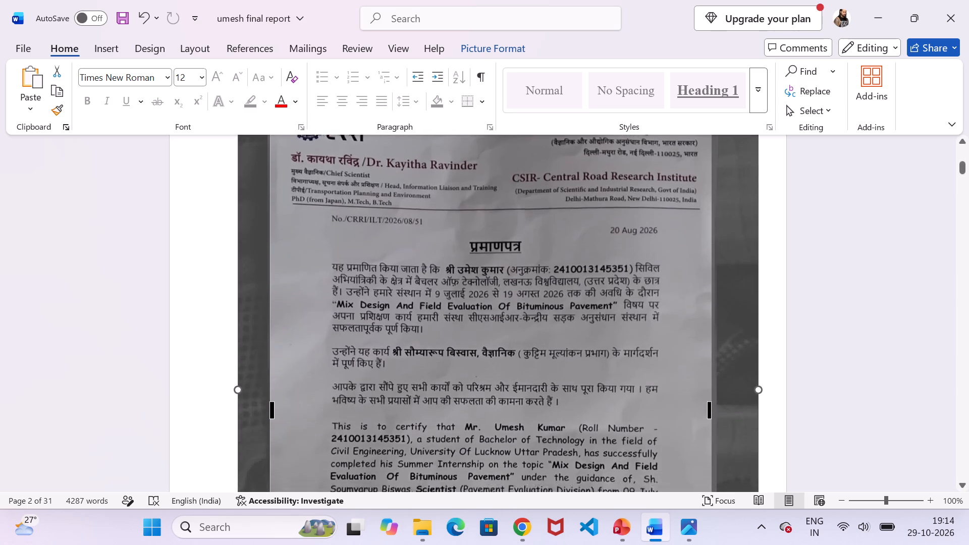
scroll(712, 255, "down", 2)
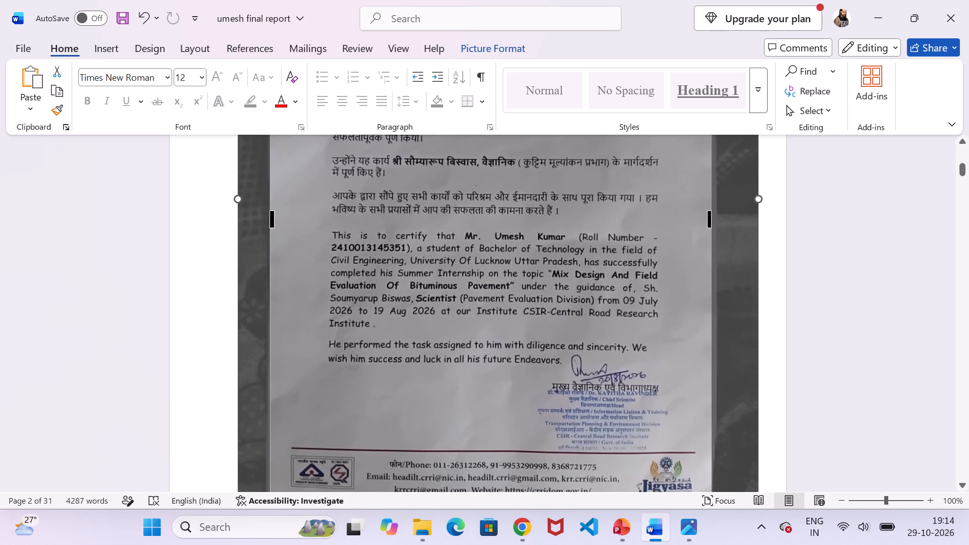
scroll(712, 255, "down", 1)
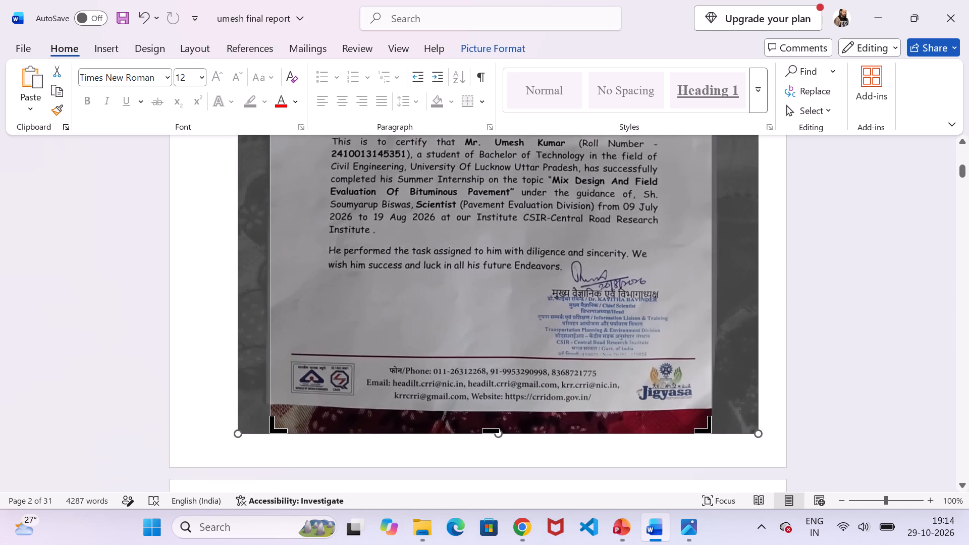
left_click_drag(493, 429, 493, 412)
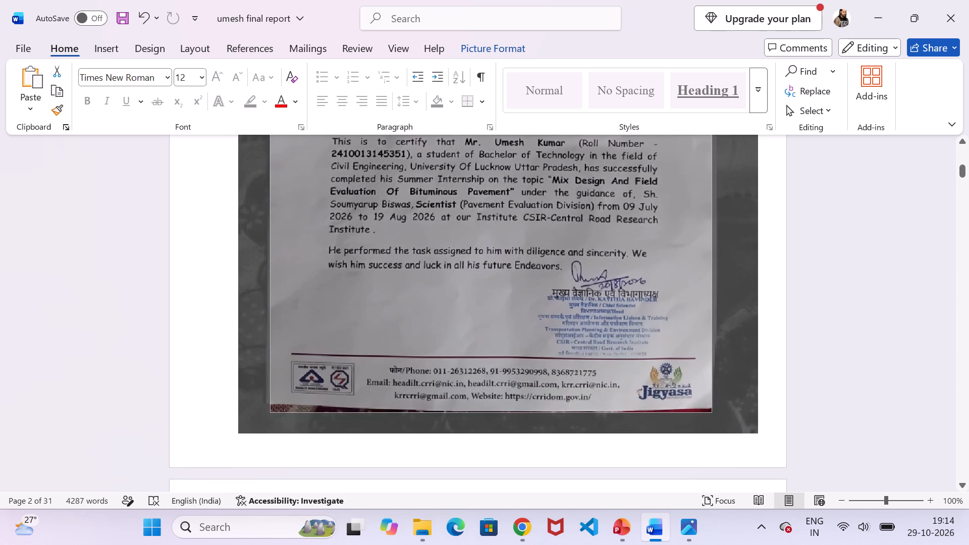
left_click_drag(493, 412, 494, 407)
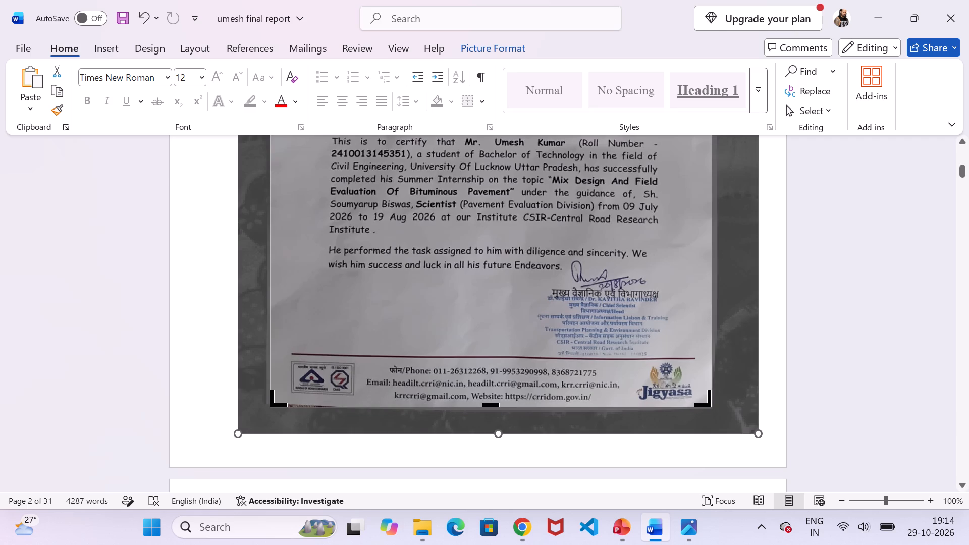
Fine-tune the crop at the certificate photo's right edge to match the paper's edge, and apply the crop.
left_click(760, 345)
right_click(728, 329)
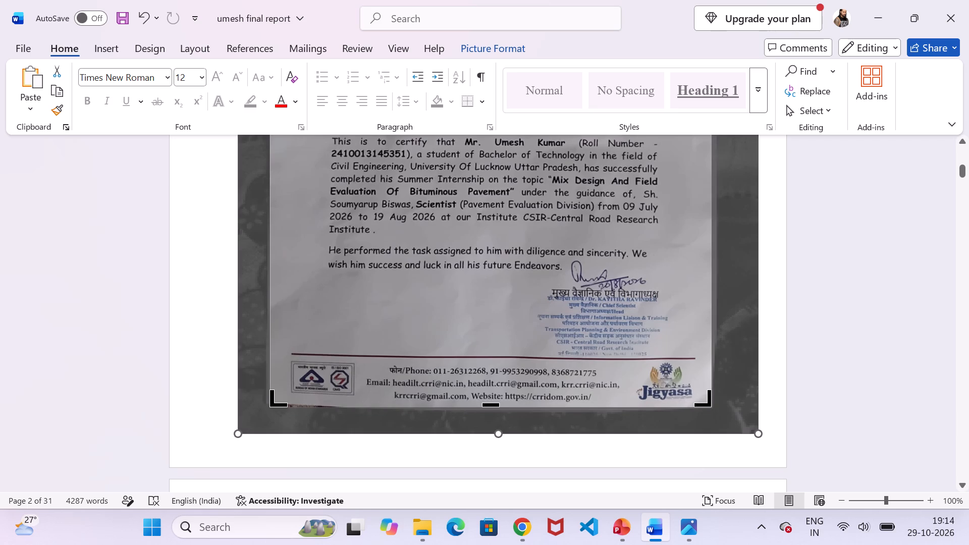
left_click(713, 328)
scroll(713, 328, "up", 2)
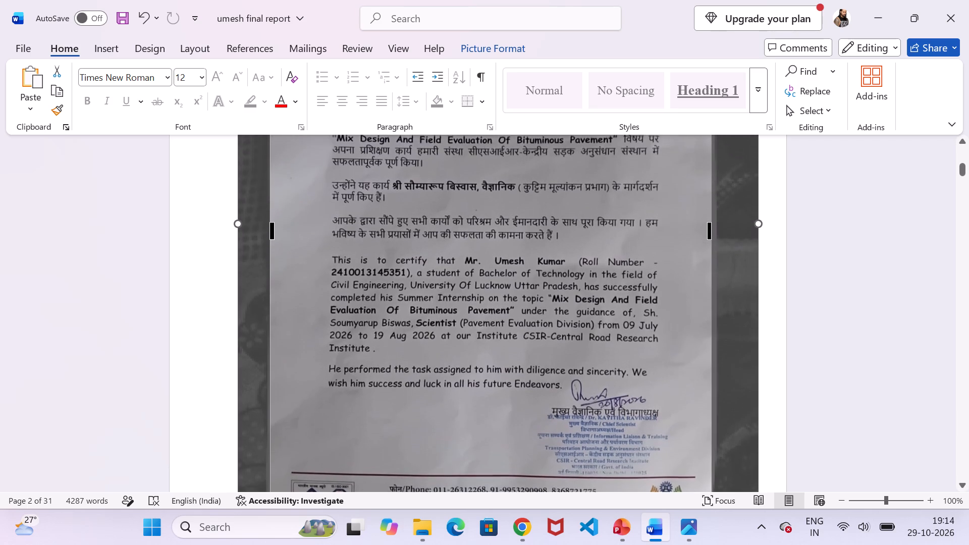
left_click_drag(710, 233, 700, 233)
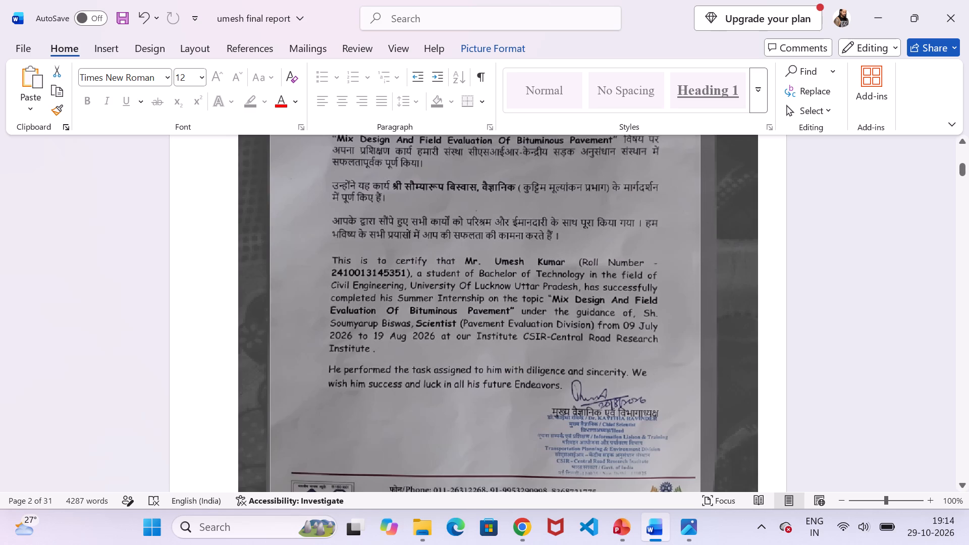
left_click_drag(700, 233, 714, 236)
scroll(714, 236, "up", 1)
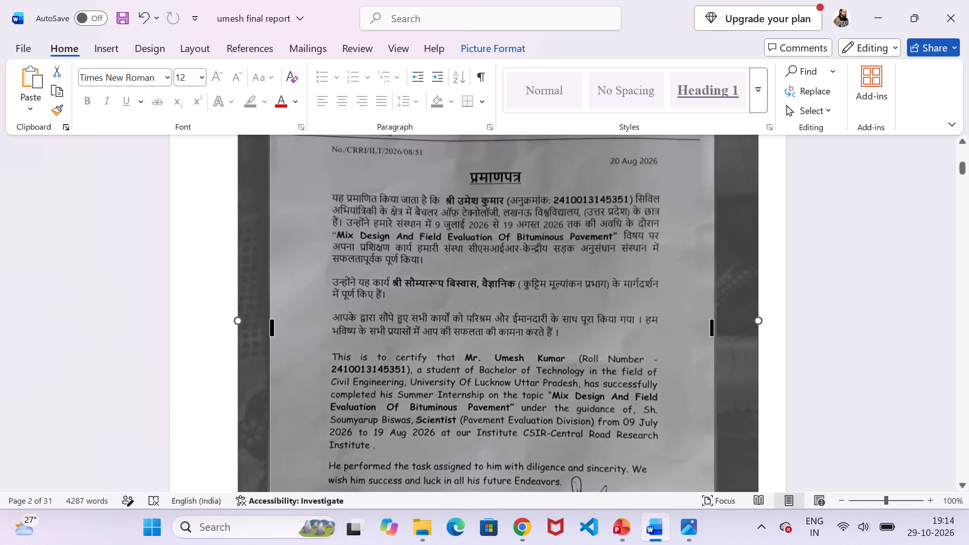
scroll(714, 236, "up", 1)
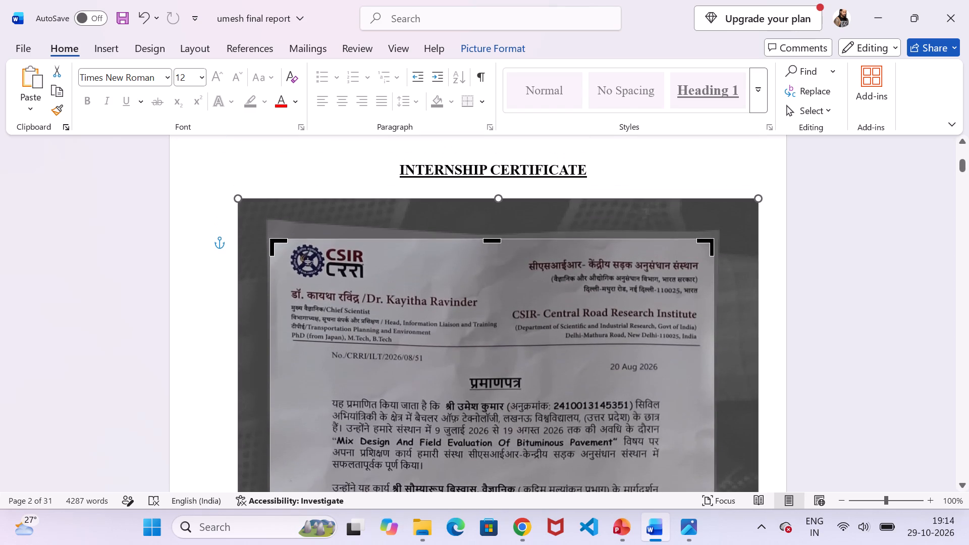
left_click(828, 235)
Check how the cropped certificate photo sits on its page, from the heading down to its lower edge.
scroll(617, 258, "down", 1)
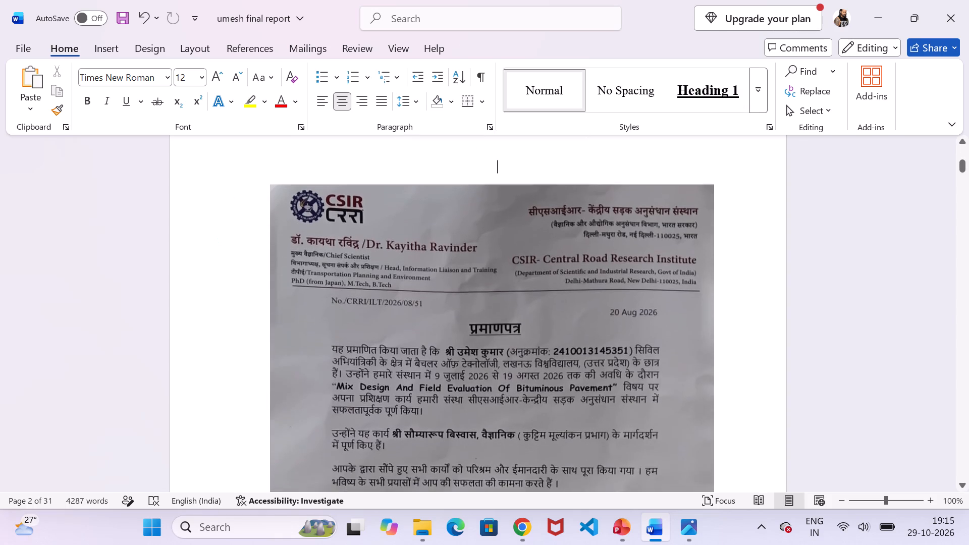
scroll(617, 258, "down", 2)
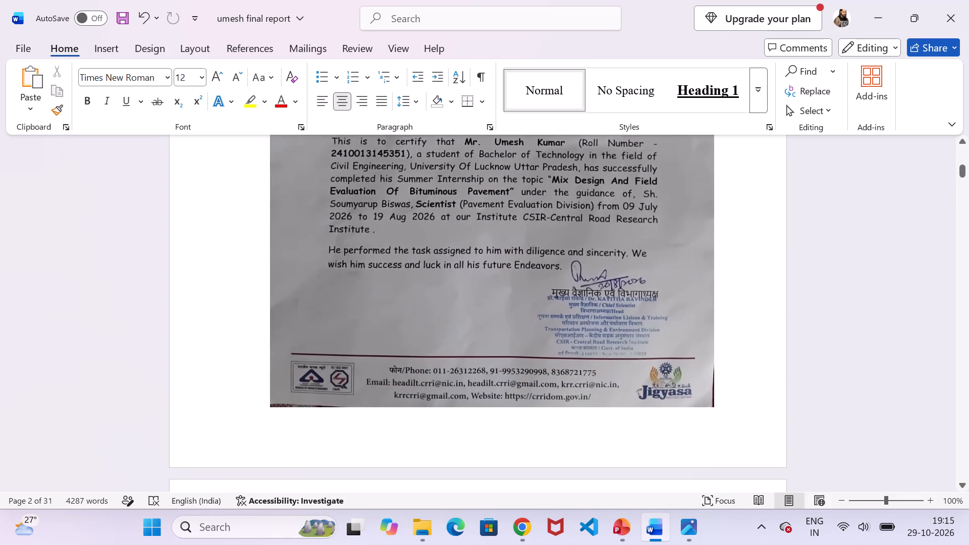
scroll(617, 258, "up", 3)
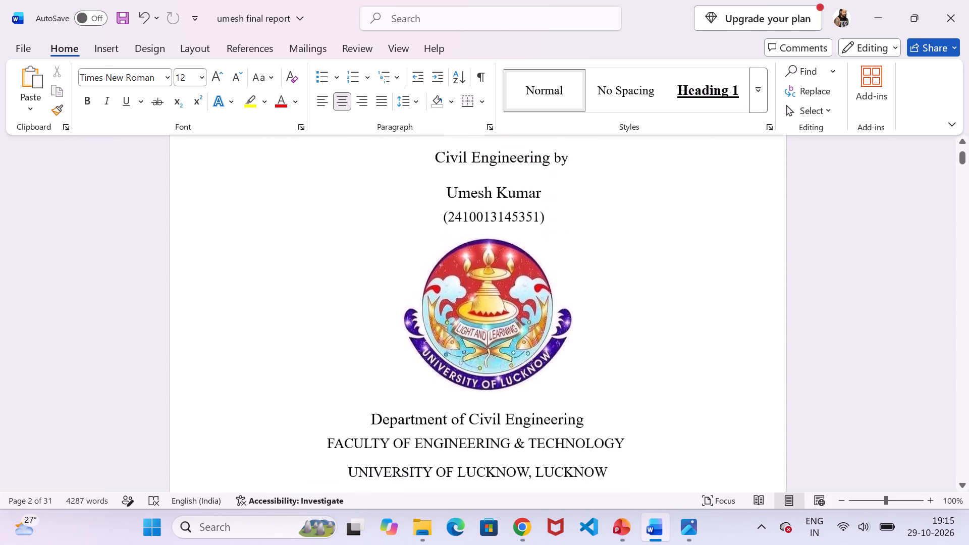
scroll(617, 258, "down", 2)
scroll(617, 258, "up", 1)
scroll(617, 258, "down", 1)
scroll(617, 258, "up", 1)
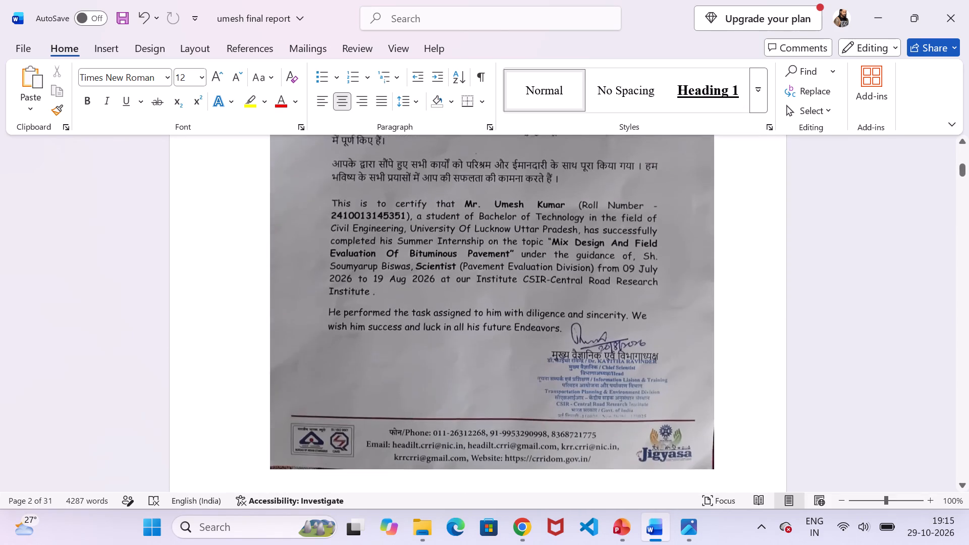
scroll(617, 258, "up", 2)
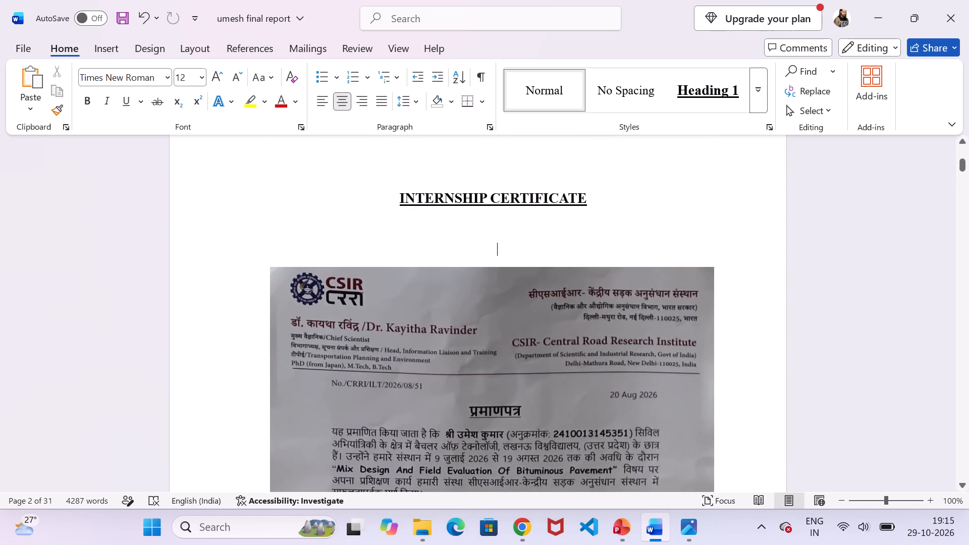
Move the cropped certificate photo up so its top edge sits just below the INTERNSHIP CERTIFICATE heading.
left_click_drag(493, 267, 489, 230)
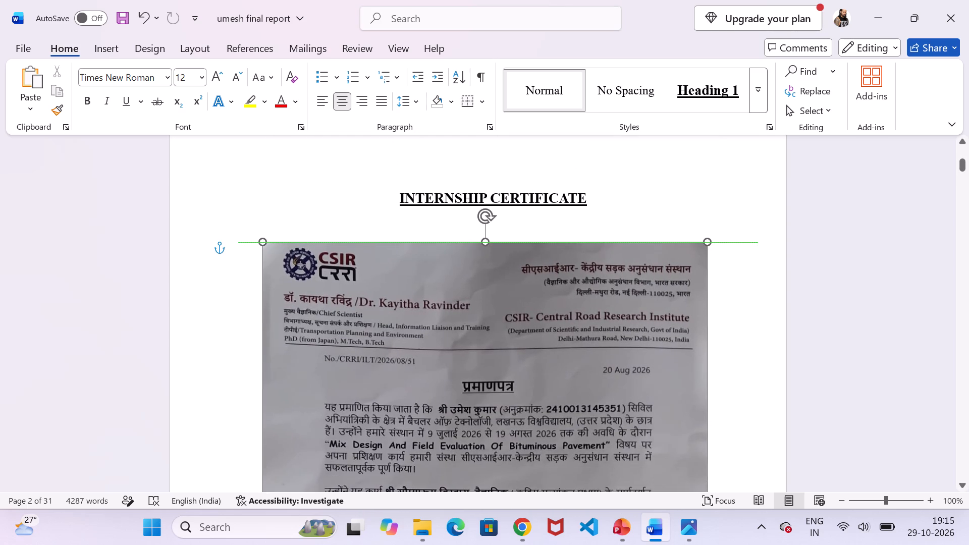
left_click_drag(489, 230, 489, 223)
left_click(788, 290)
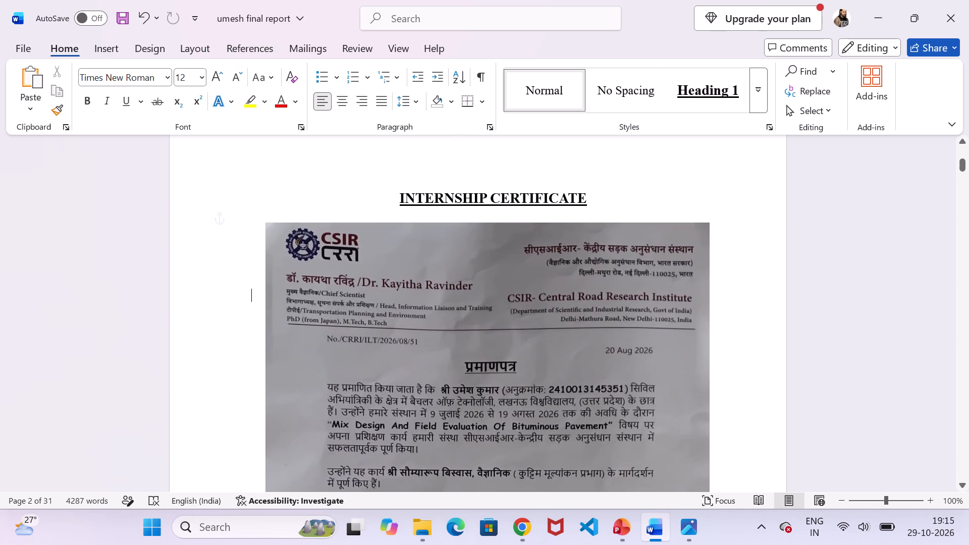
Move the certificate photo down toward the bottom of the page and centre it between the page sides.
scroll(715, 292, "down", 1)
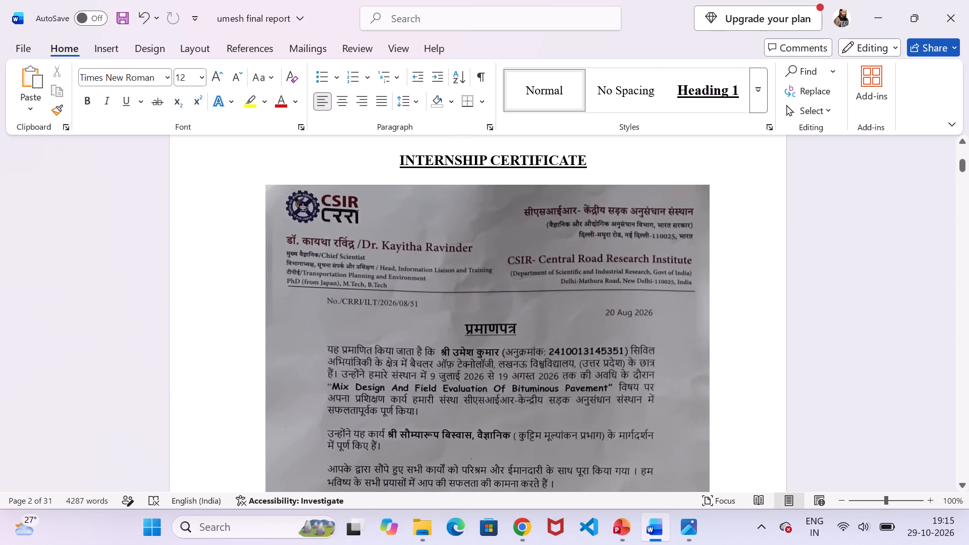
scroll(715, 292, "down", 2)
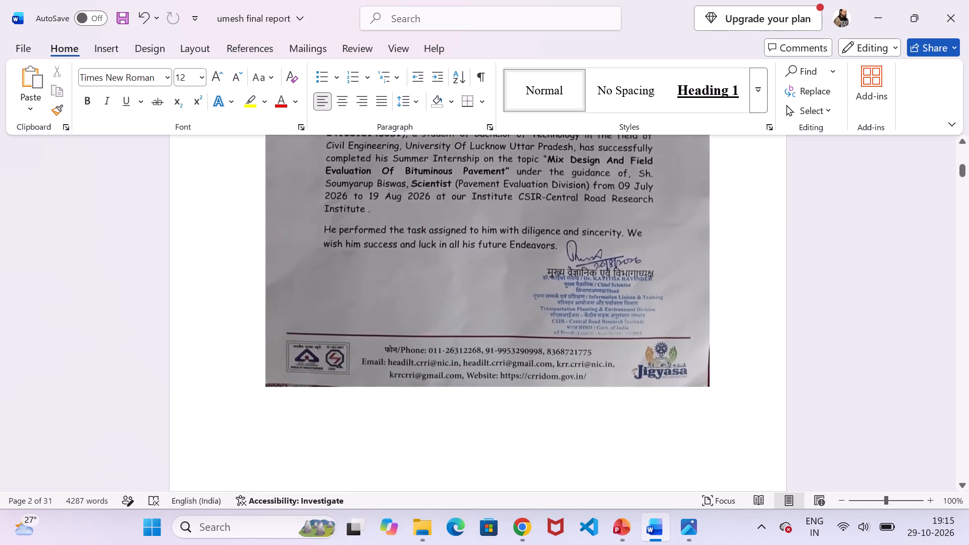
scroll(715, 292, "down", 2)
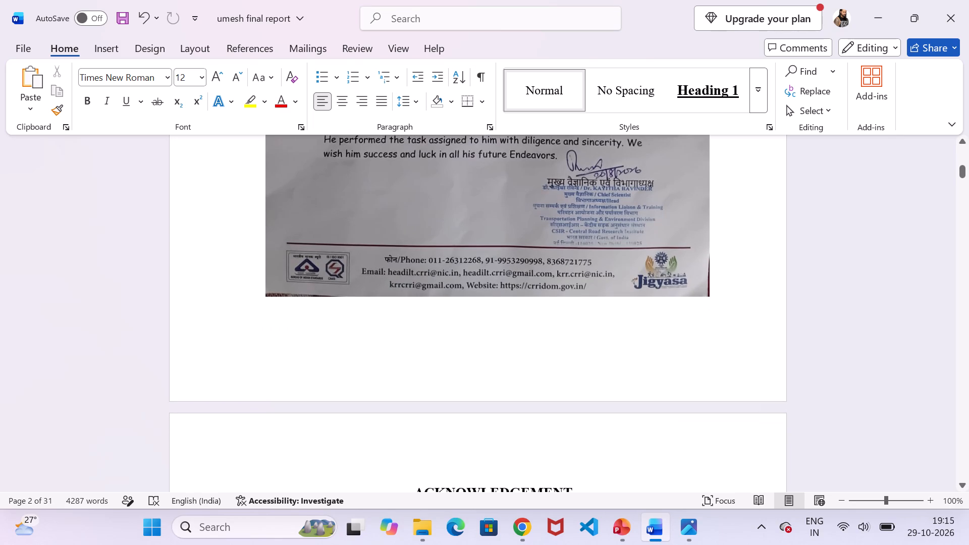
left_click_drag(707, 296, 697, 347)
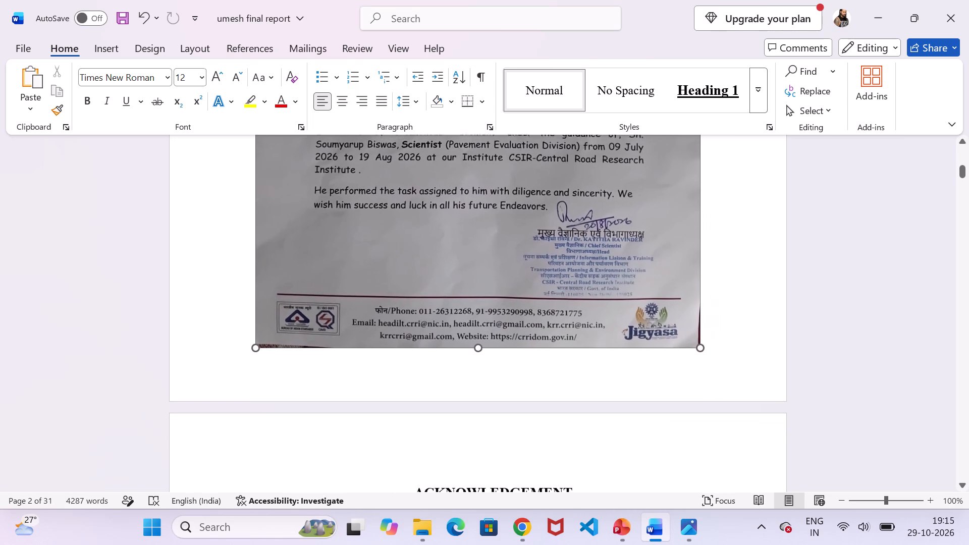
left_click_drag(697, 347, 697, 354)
Change the certificate photo's text wrapping to In Line with Text.
scroll(697, 354, "up", 2)
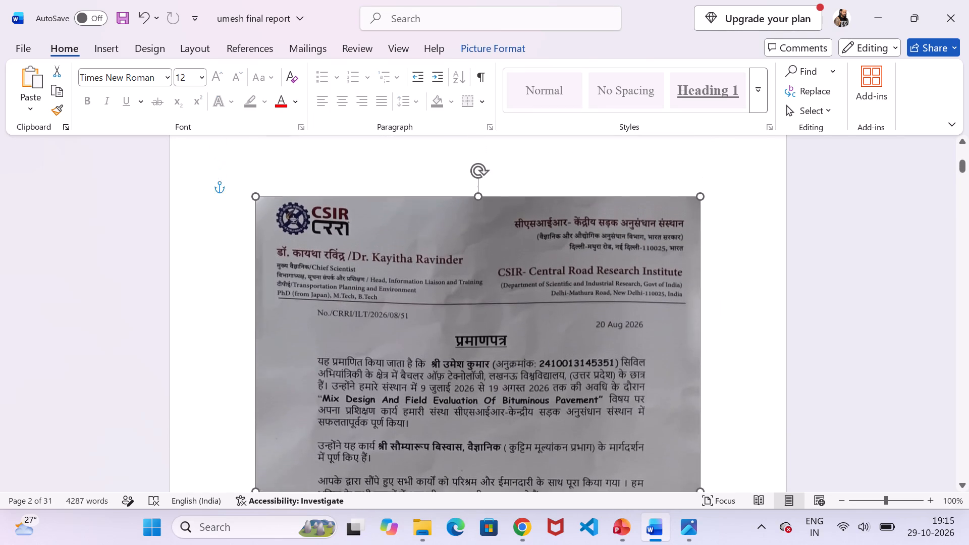
scroll(697, 354, "up", 1)
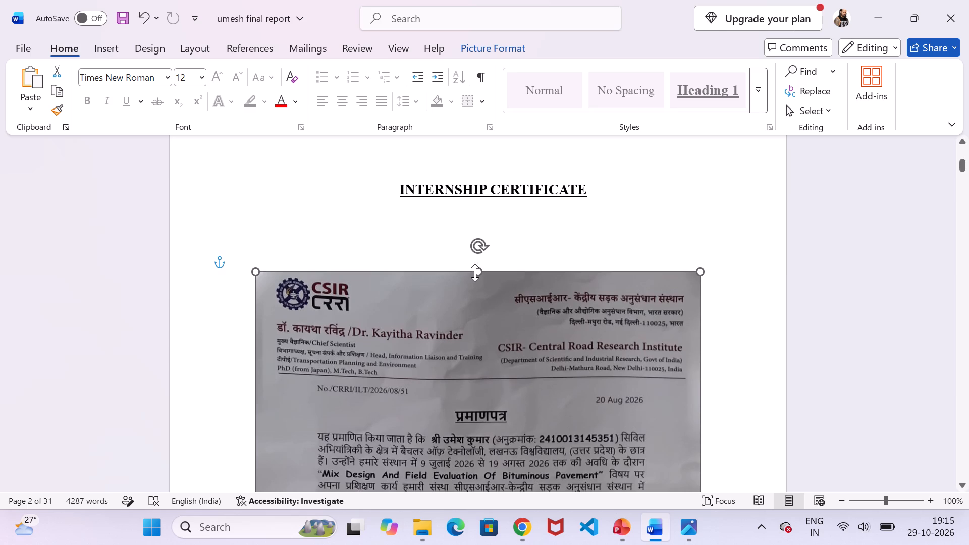
left_click(722, 285)
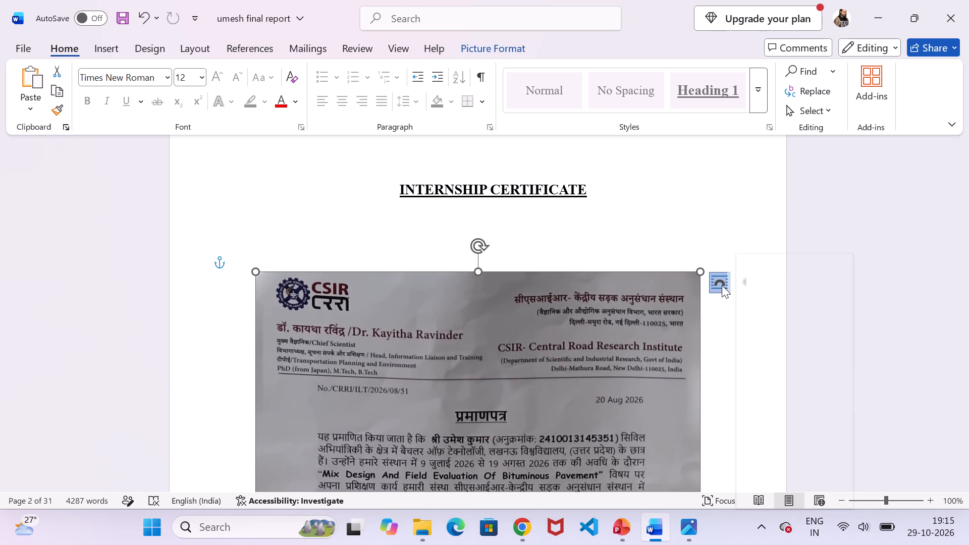
left_click(762, 320)
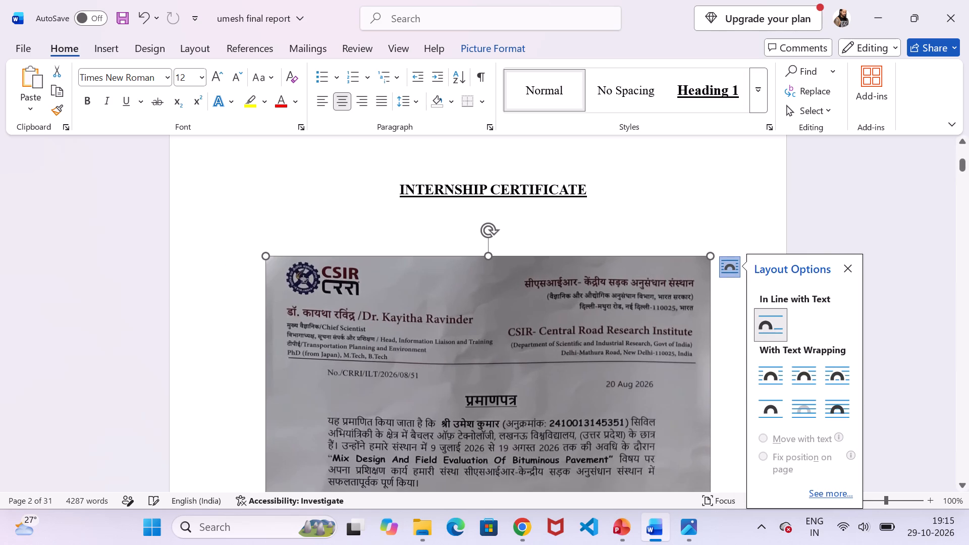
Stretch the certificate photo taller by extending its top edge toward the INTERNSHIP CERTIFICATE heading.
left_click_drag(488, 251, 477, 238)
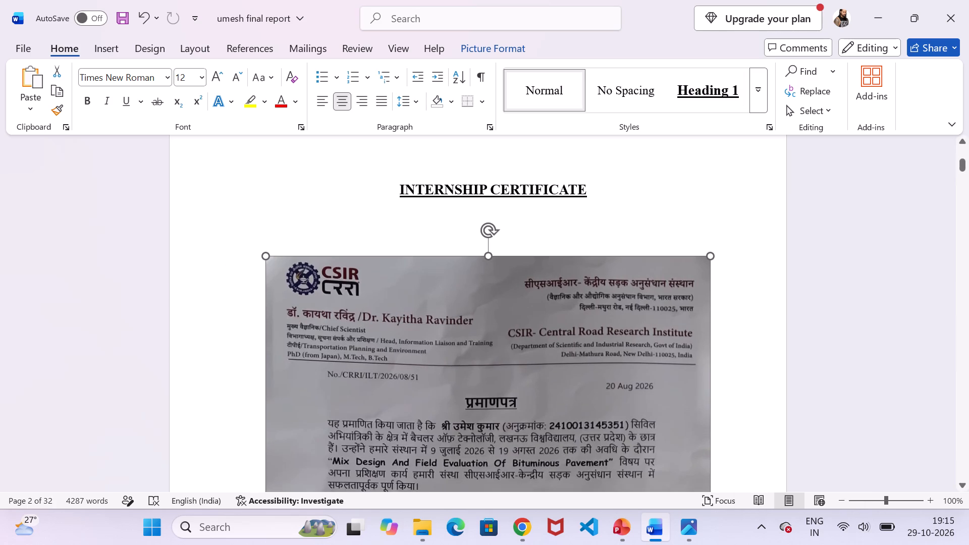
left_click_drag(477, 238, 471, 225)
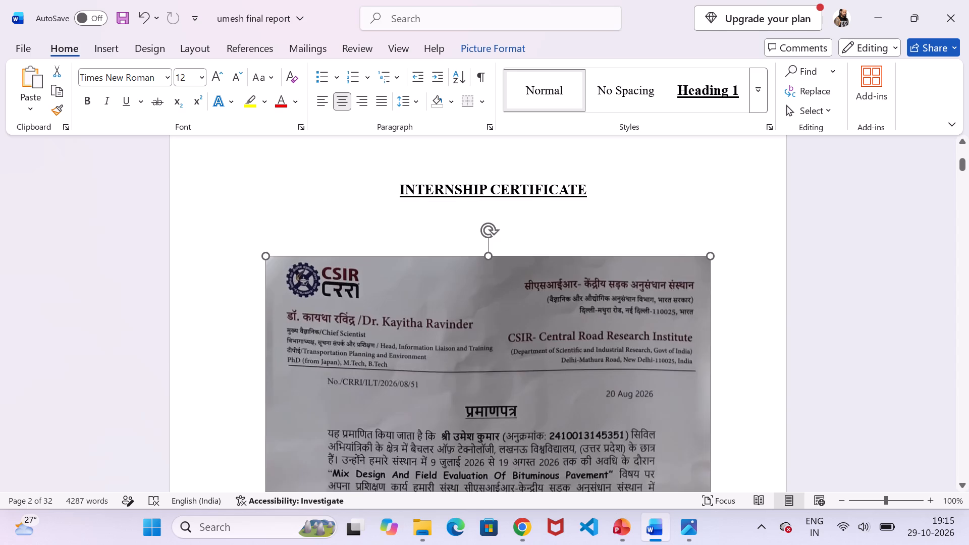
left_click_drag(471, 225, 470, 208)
Reduce the certificate photo's height from its top edge so it fits on the page under the INTERNSHIP CERTIFICATE heading.
scroll(492, 285, "up", 1)
scroll(492, 285, "down", 1, "ctrl")
scroll(492, 285, "up", 1, "ctrl")
scroll(492, 285, "down", 1, "ctrl")
scroll(492, 285, "up", 1, "ctrl")
scroll(492, 285, "up", 1)
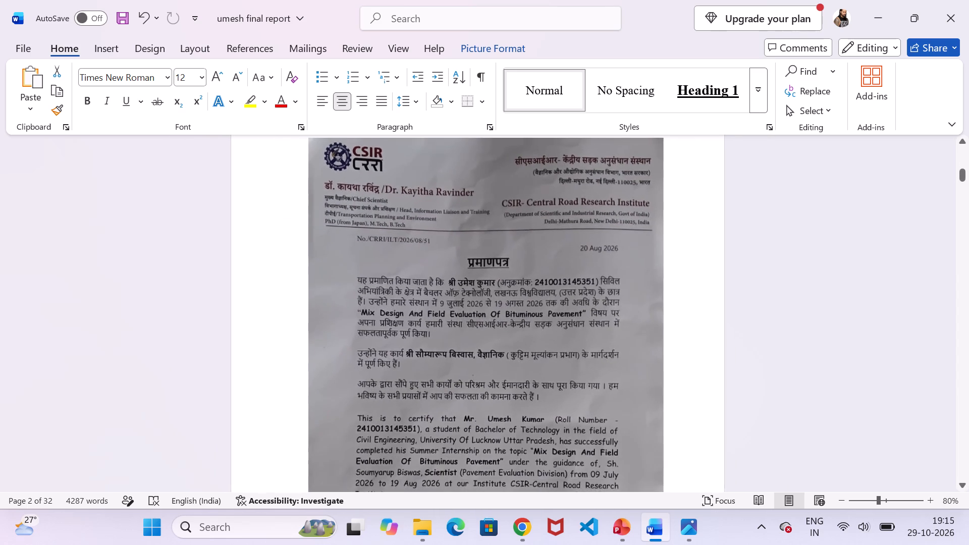
scroll(492, 285, "up", 1)
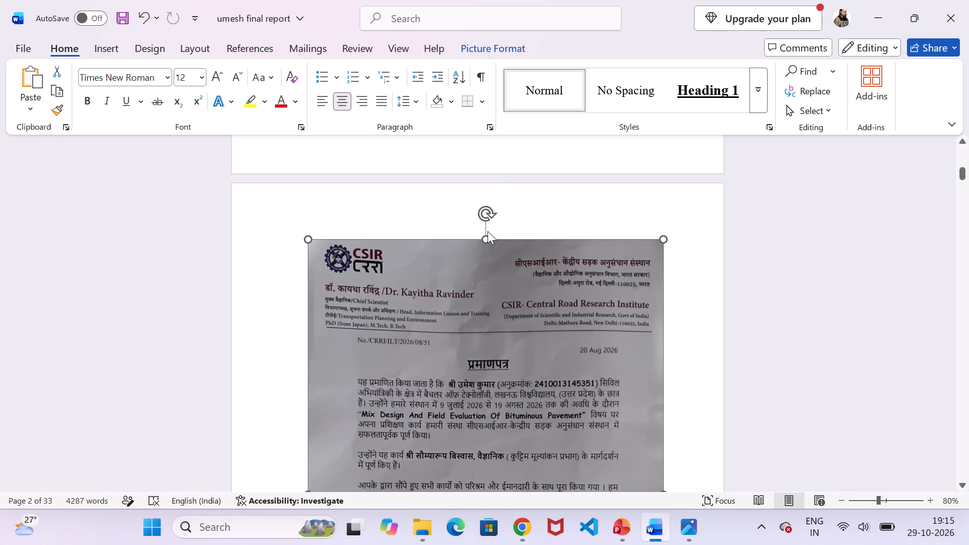
left_click_drag(485, 235, 485, 267)
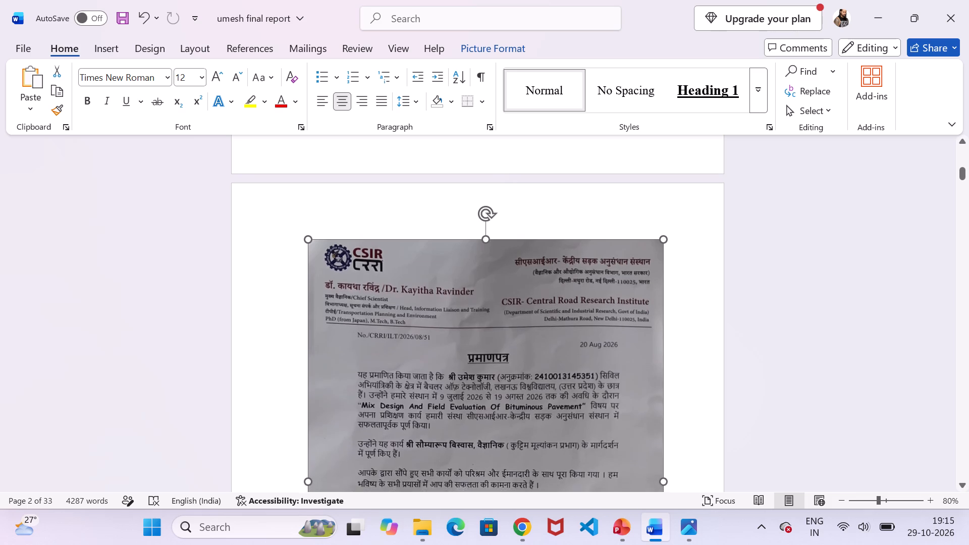
left_click_drag(485, 267, 485, 268)
scroll(485, 268, "up", 1)
scroll(485, 268, "down", 1)
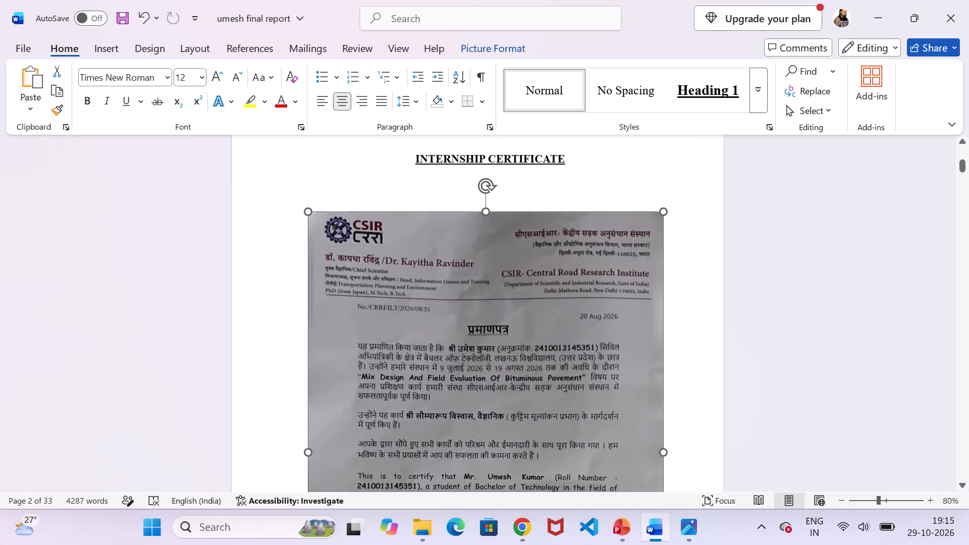
scroll(485, 268, "down", 4)
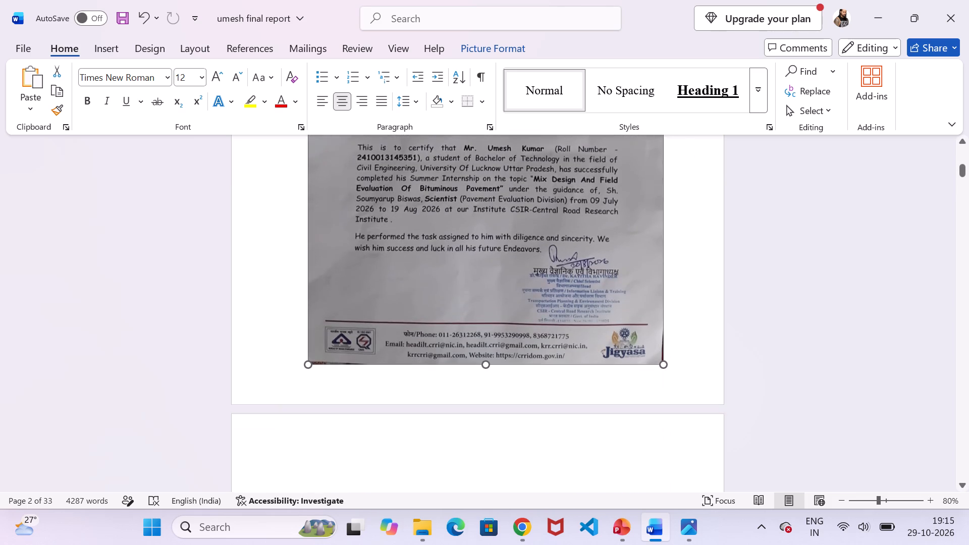
left_click(815, 277)
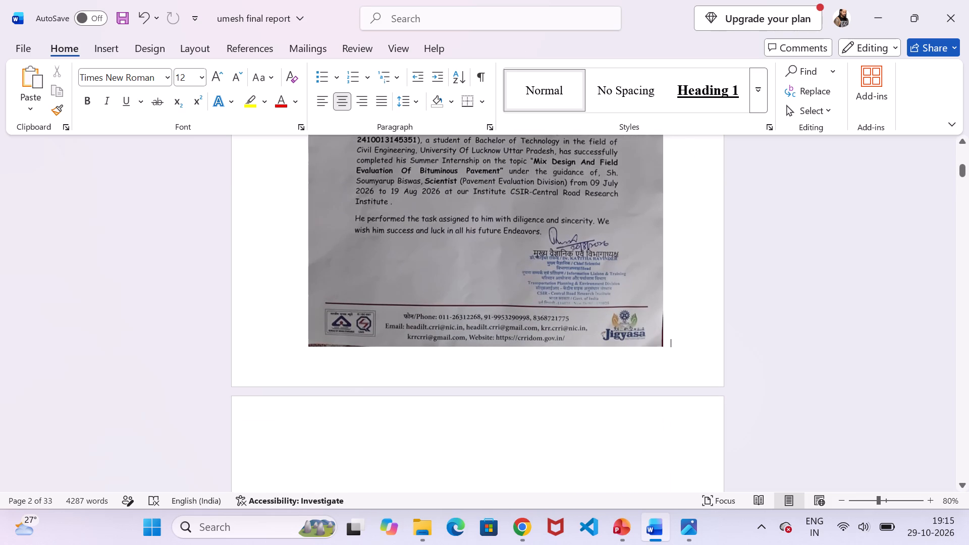
Check the pages from the INTERNSHIP CERTIFICATE heading through to the ACKNOWLEDGEMENT page for layout and spacing.
scroll(464, 346, "up", 3)
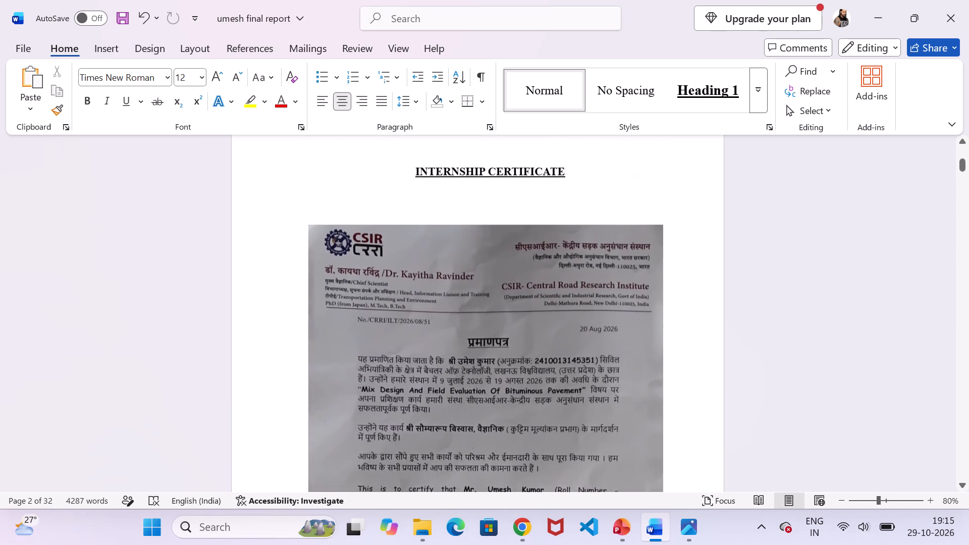
scroll(464, 346, "up", 1)
scroll(464, 346, "down", 4)
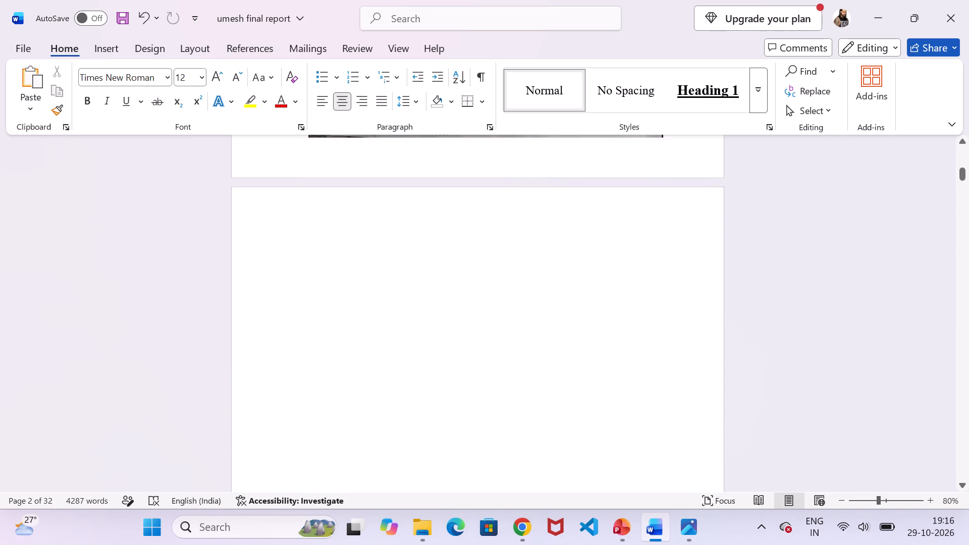
scroll(464, 346, "down", 4)
scroll(464, 346, "up", 1)
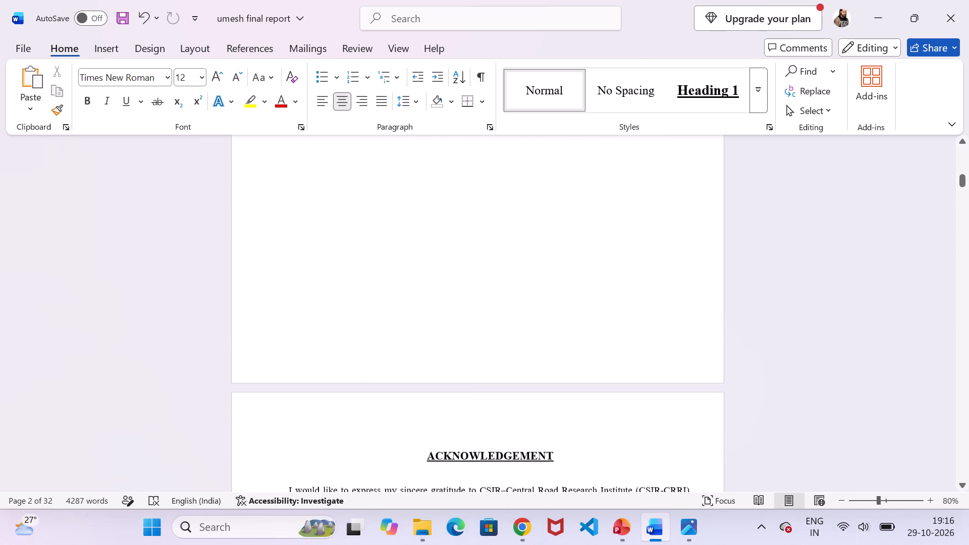
right_click(464, 346)
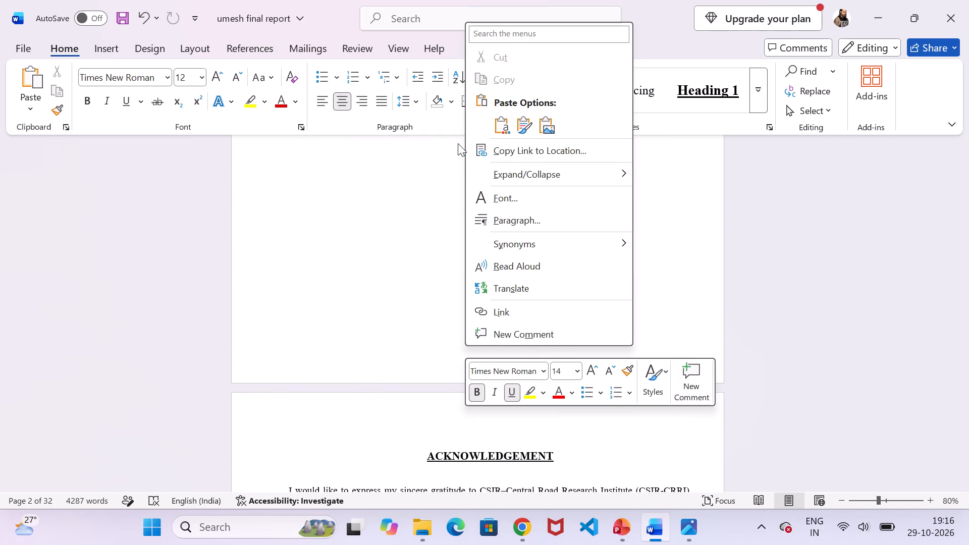
left_click(653, 214)
Review the opening pages side by side at 70% zoom, comparing the cover page with the certificate page.
scroll(522, 243, "up", 1)
scroll(522, 243, "down", 1, "ctrl")
scroll(522, 243, "up", 1, "ctrl")
scroll(522, 243, "down", 2)
scroll(522, 243, "up", 1)
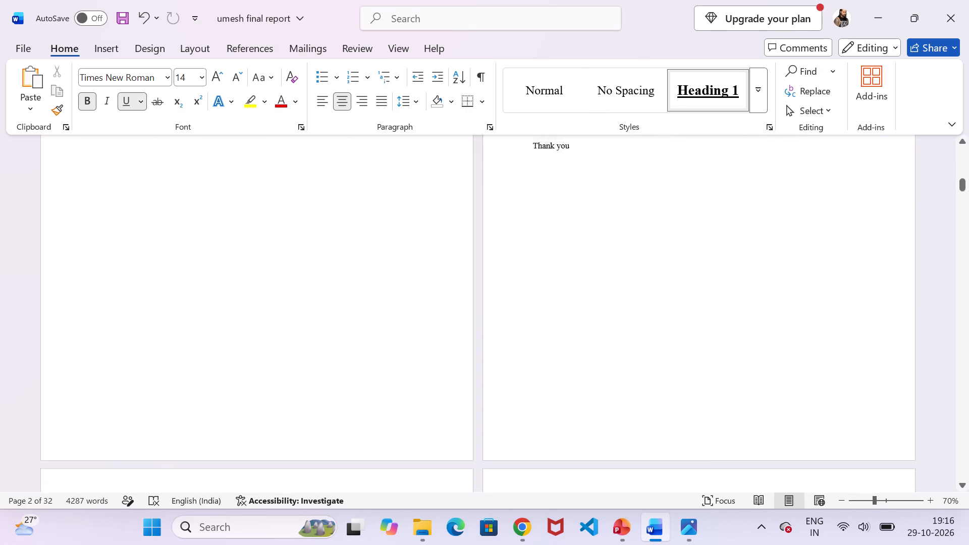
scroll(522, 243, "up", 2)
scroll(522, 243, "down", 1)
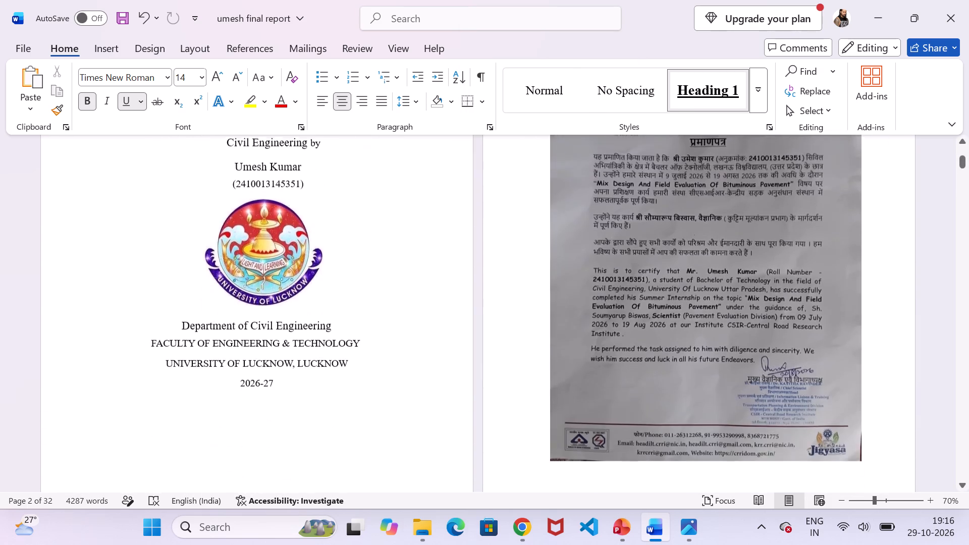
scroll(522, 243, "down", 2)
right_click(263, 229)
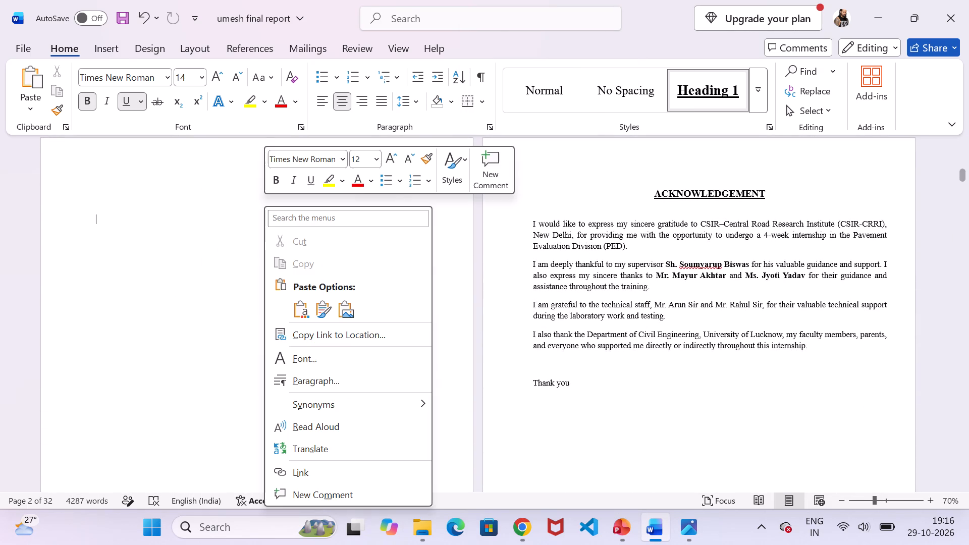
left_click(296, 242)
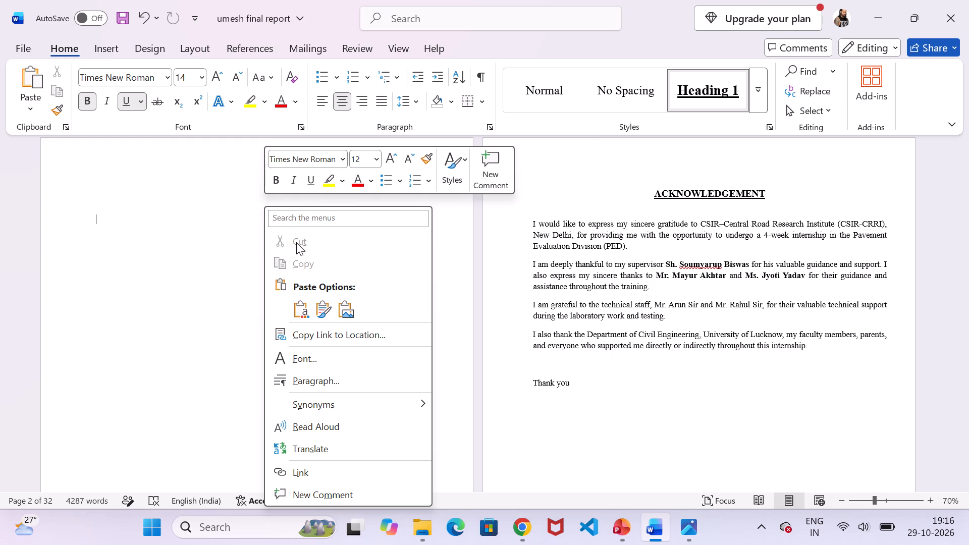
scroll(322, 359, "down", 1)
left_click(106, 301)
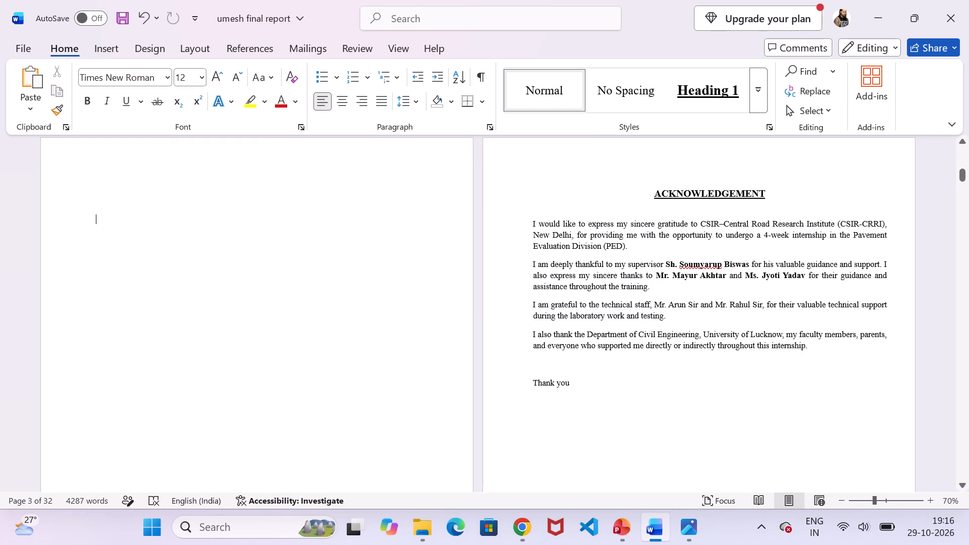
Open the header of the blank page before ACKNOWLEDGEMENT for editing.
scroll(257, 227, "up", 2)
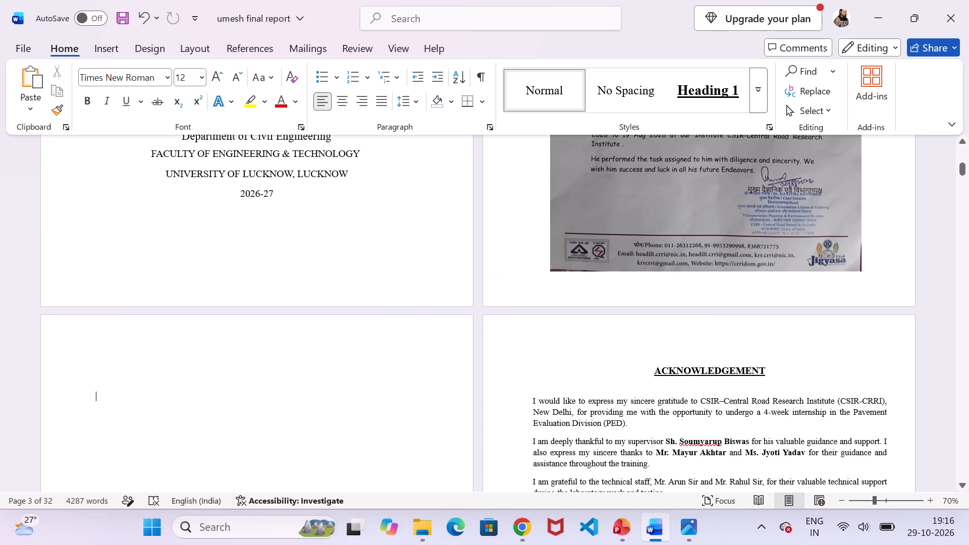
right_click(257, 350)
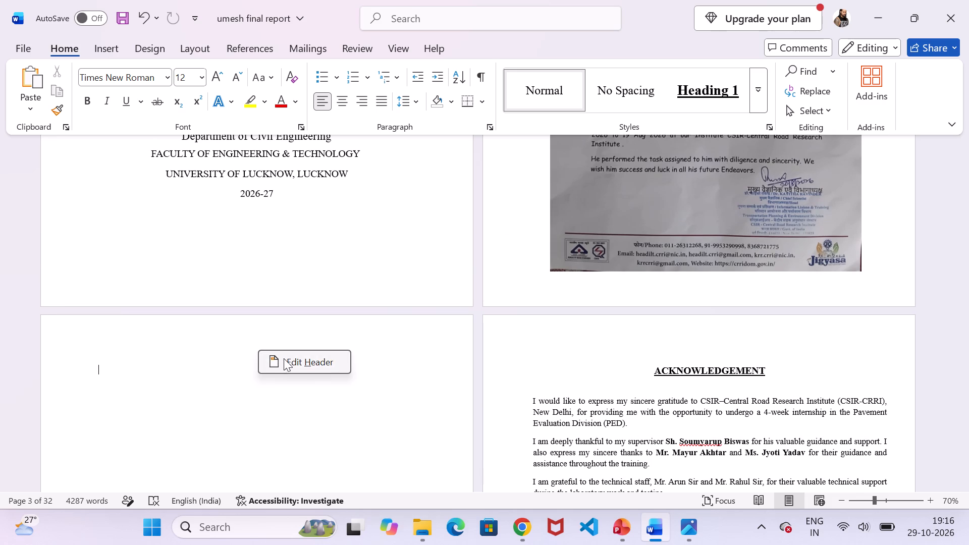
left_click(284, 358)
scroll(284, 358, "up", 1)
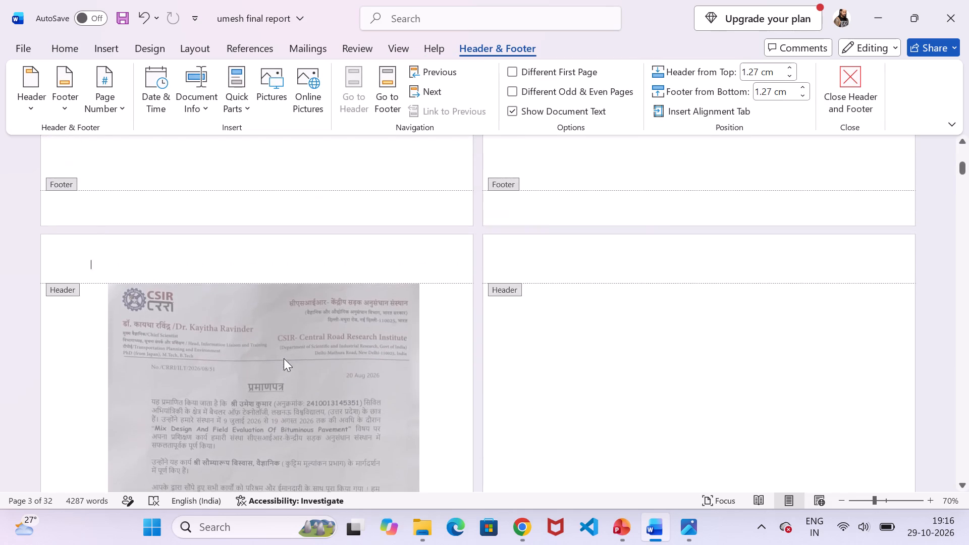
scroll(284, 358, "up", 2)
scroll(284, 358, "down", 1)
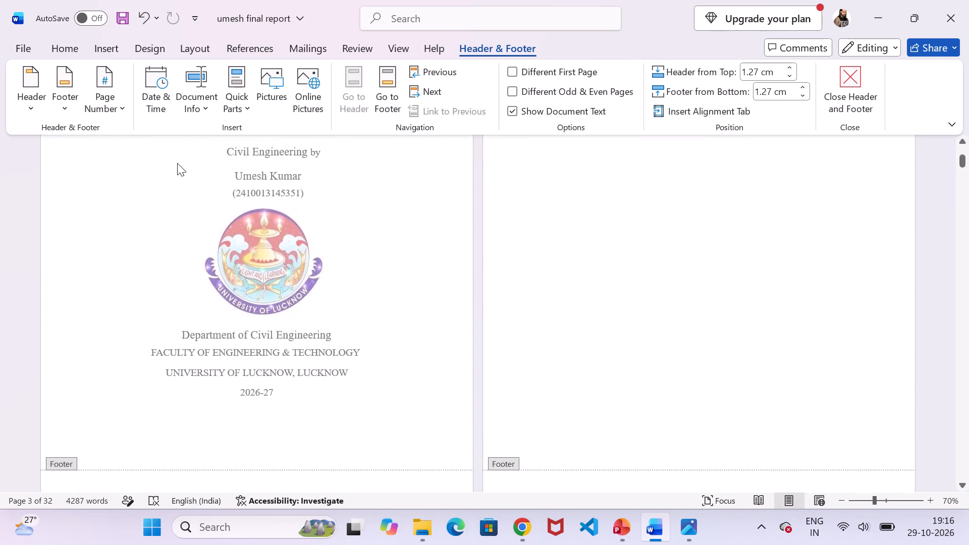
Undo the last three document changes.
left_click(136, 13)
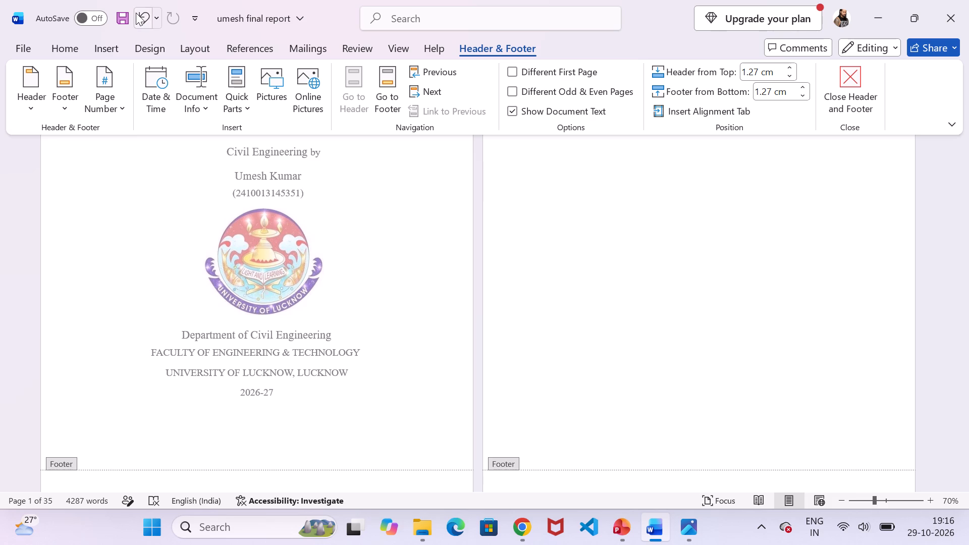
left_click(136, 13)
left_click(136, 13)
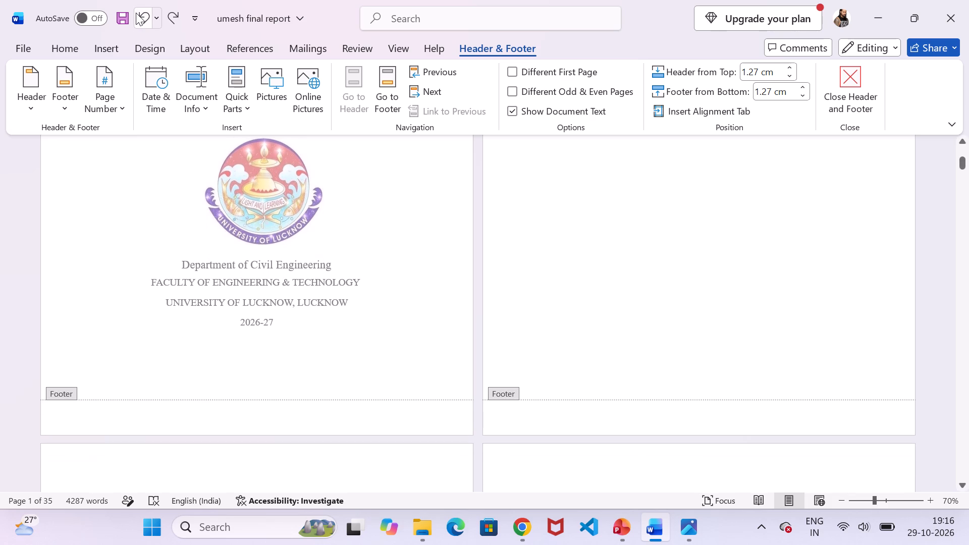
Check the cover page and the INTERNSHIP CERTIFICATE page side by side for the photo's placement.
left_click(373, 351)
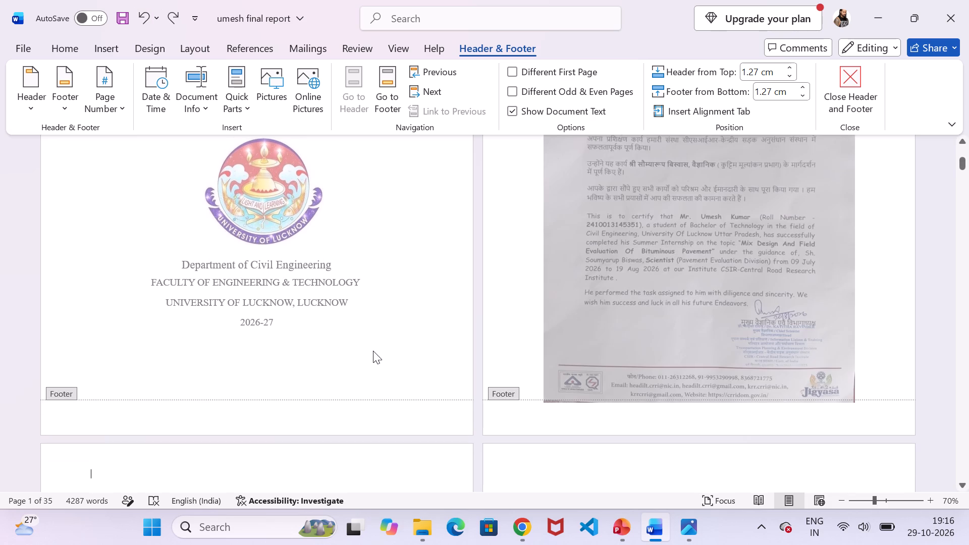
scroll(373, 351, "down", 3)
scroll(373, 351, "up", 2)
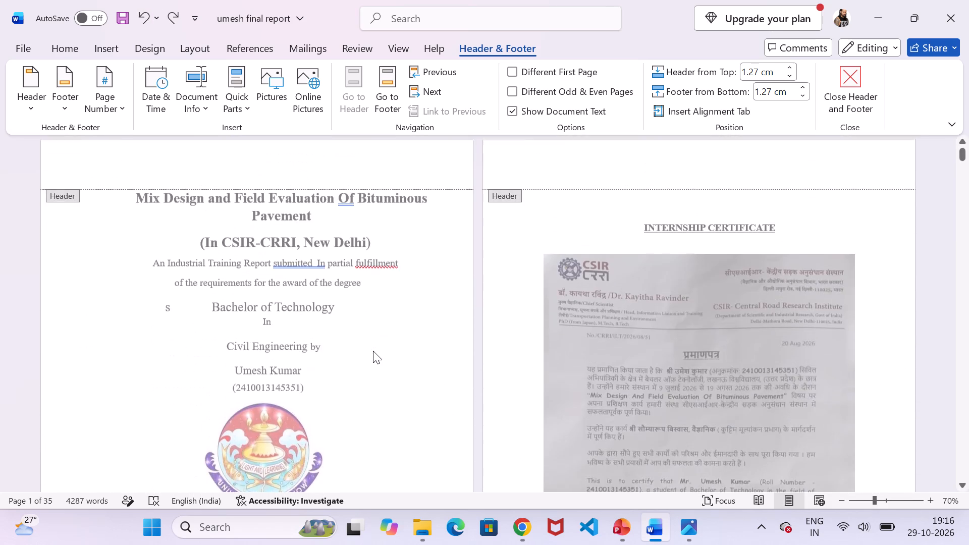
scroll(373, 351, "up", 5)
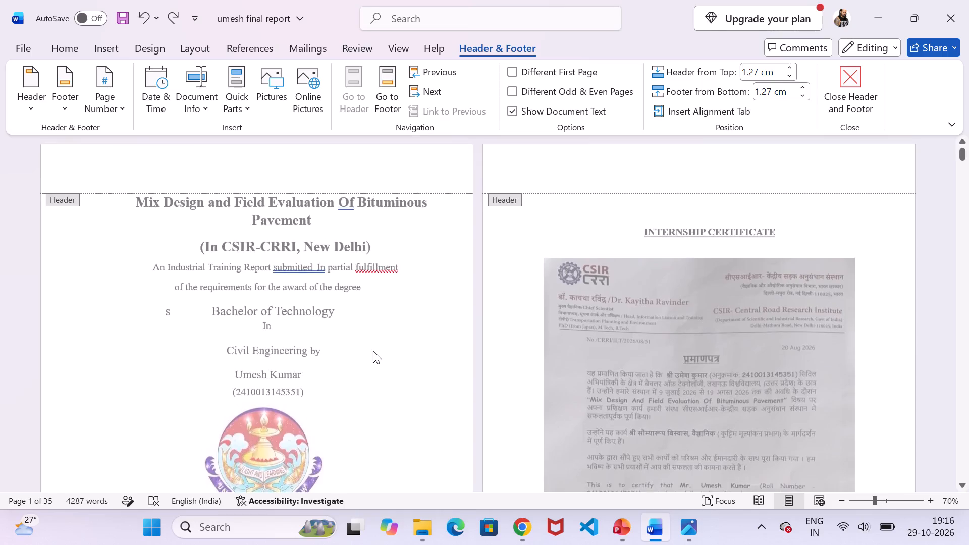
scroll(373, 351, "up", 2)
scroll(373, 351, "down", 1)
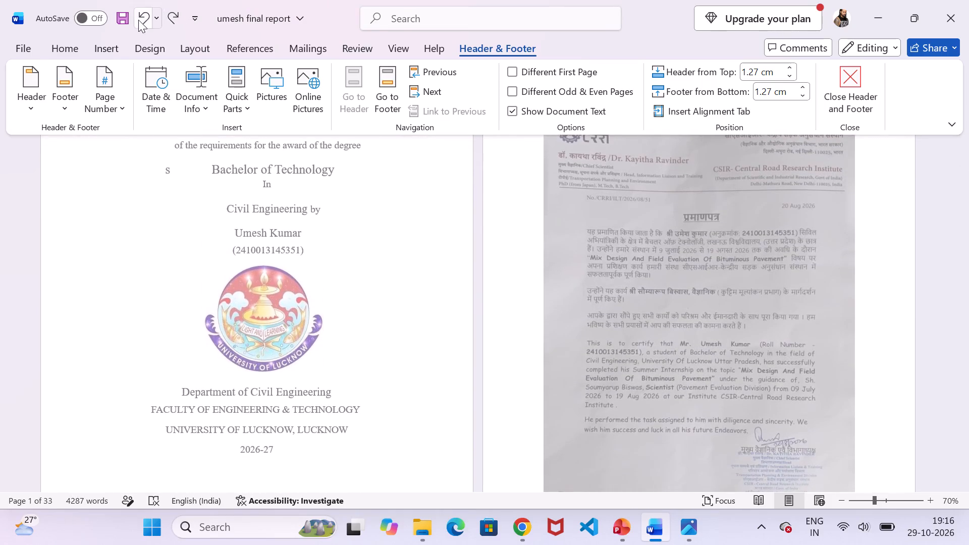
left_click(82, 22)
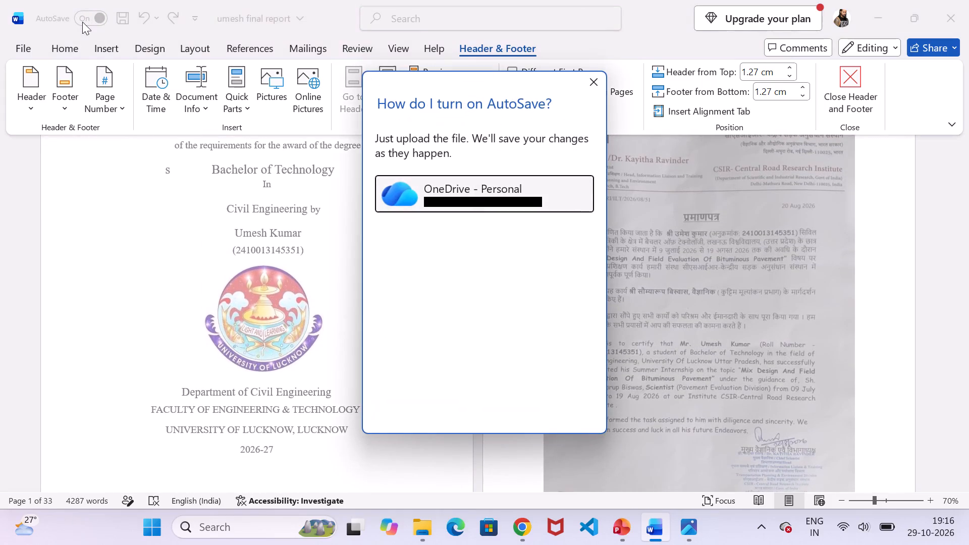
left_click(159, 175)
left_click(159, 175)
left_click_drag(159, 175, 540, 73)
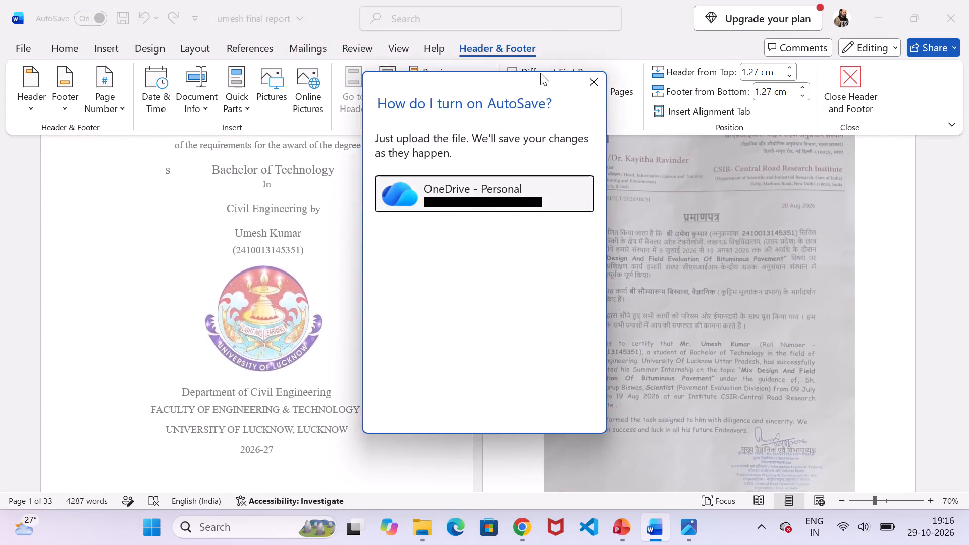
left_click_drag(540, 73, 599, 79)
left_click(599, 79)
Leave header editing and return to the document body.
left_click(507, 263)
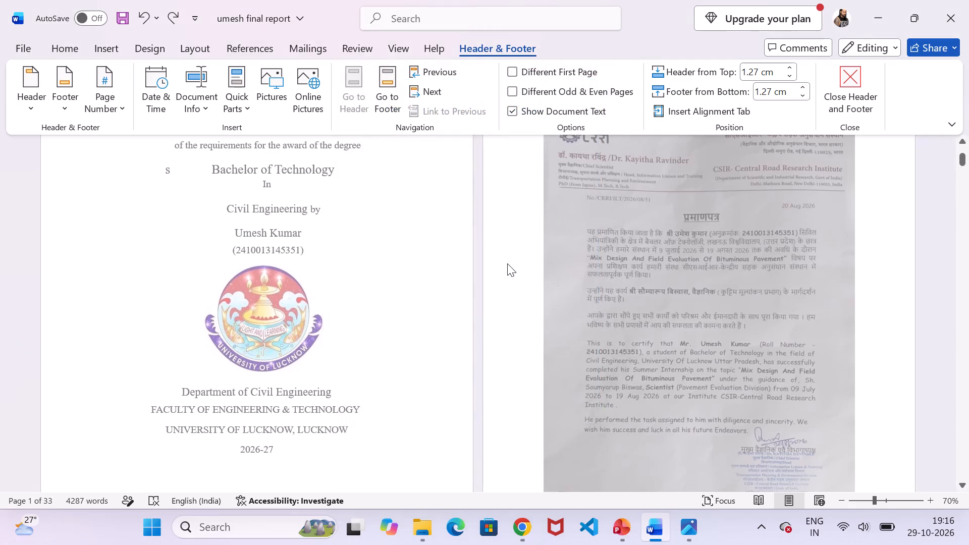
double_click(507, 263)
right_click(507, 263)
scroll(507, 263, "down", 1)
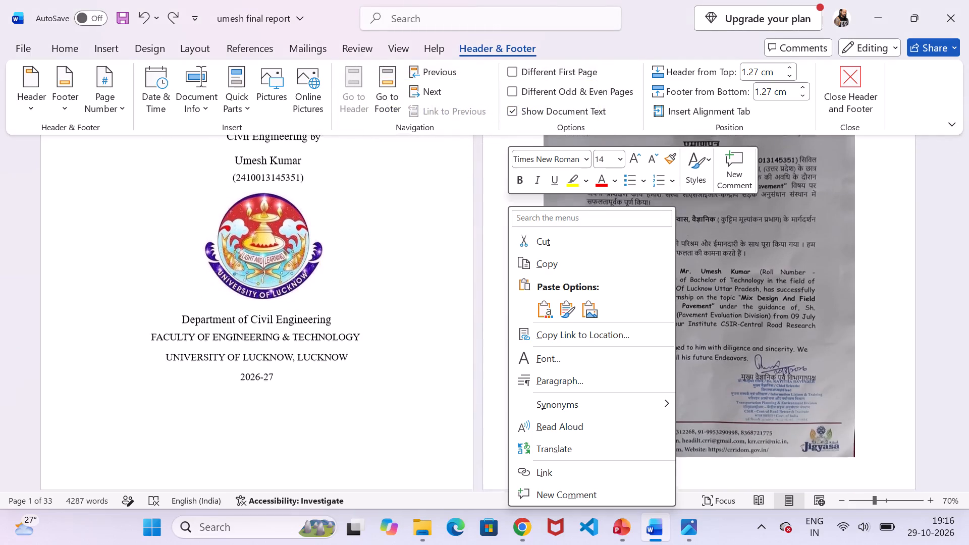
left_click(907, 261)
Review the page flow from the certificate page through CHAPTER 3 and back to the TABLE OF CONTENTS.
scroll(514, 302, "down", 1)
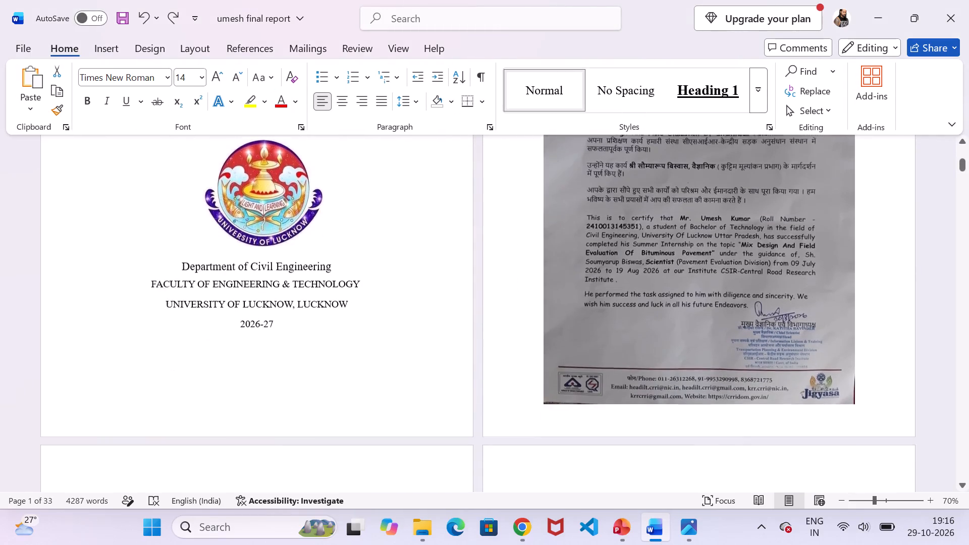
scroll(514, 302, "down", 4)
scroll(514, 302, "up", 1)
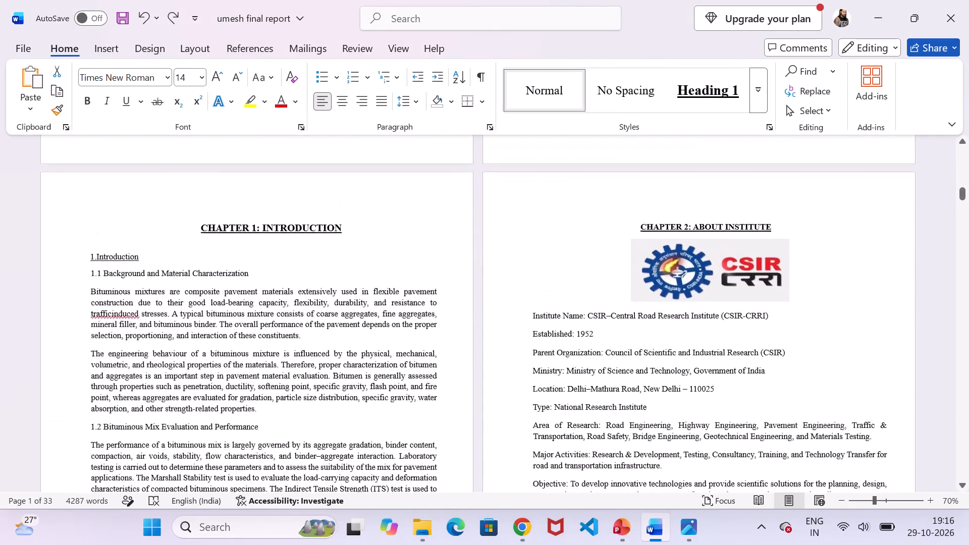
scroll(514, 302, "up", 1)
scroll(514, 302, "down", 4)
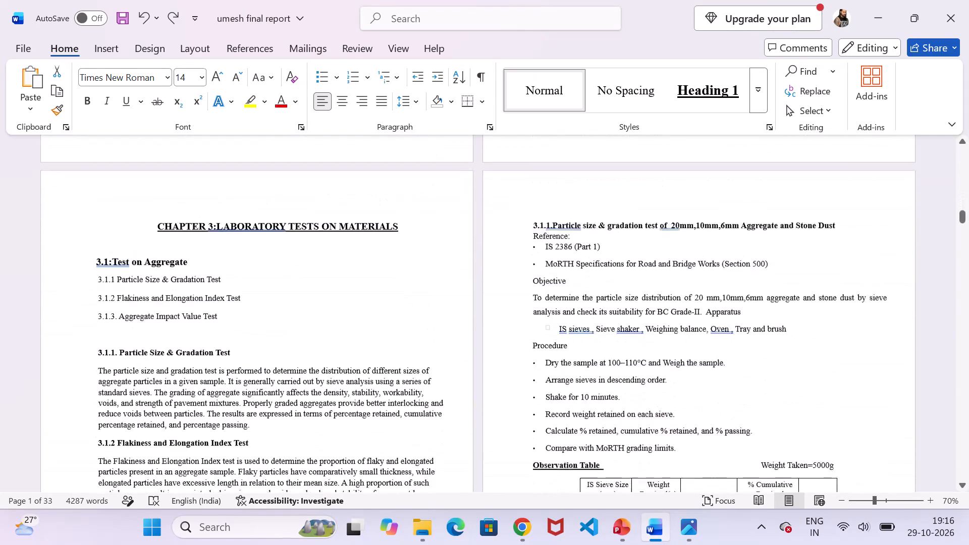
scroll(514, 302, "down", 1)
scroll(514, 302, "up", 3)
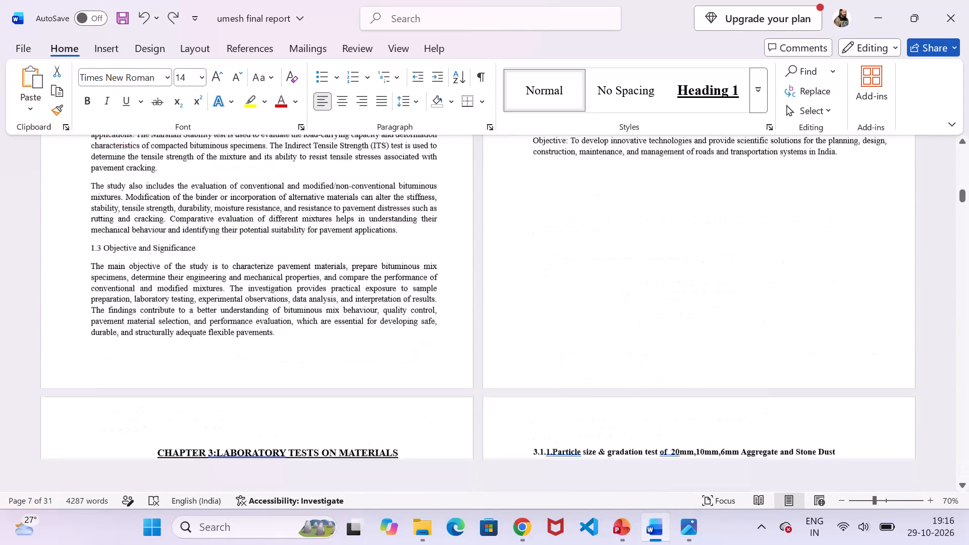
scroll(514, 302, "up", 11)
scroll(514, 302, "down", 5)
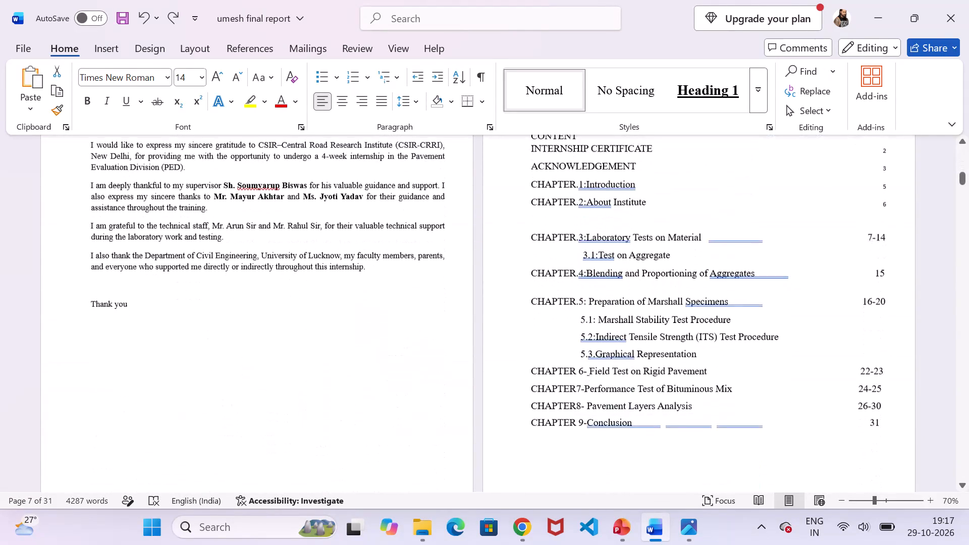
scroll(514, 302, "down", 1)
Examine the transition from the cover and certificate pages to the ACKNOWLEDGEMENT and TABLE OF CONTENTS pages.
scroll(514, 302, "up", 1)
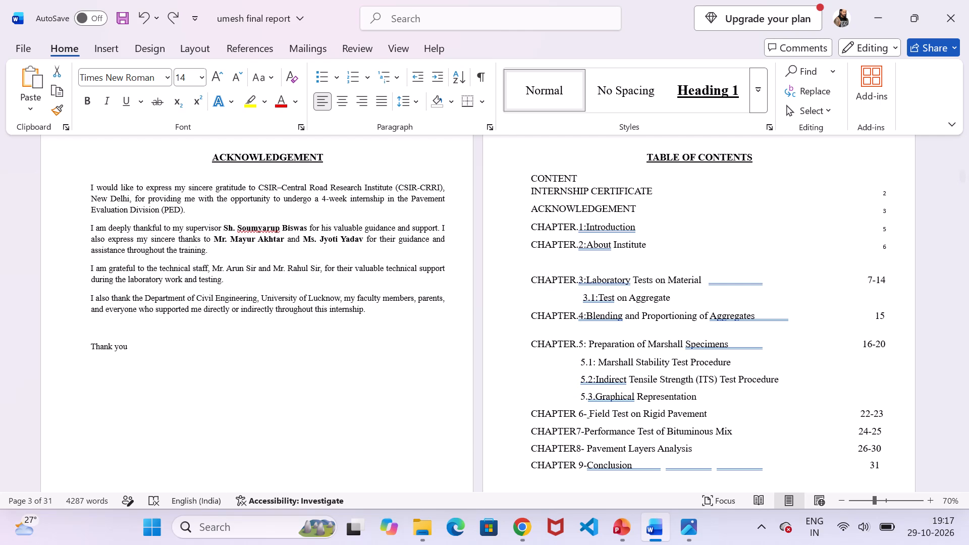
scroll(514, 302, "up", 1)
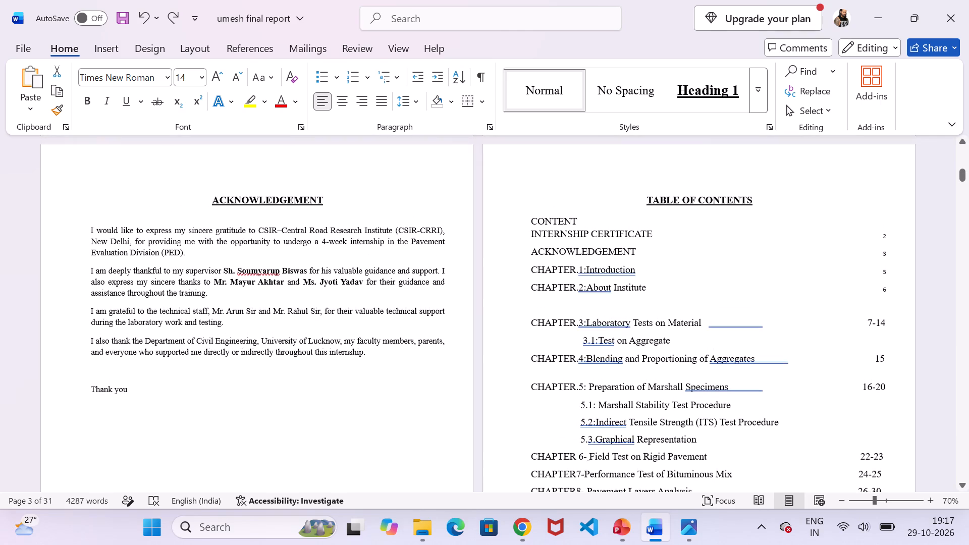
scroll(514, 302, "up", 3)
scroll(514, 302, "down", 1)
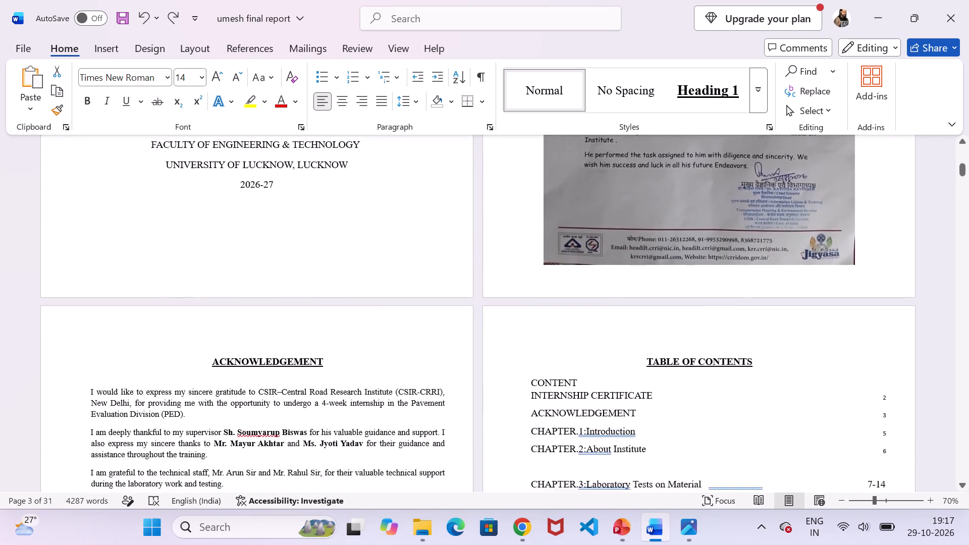
scroll(514, 302, "down", 2)
scroll(514, 302, "up", 2)
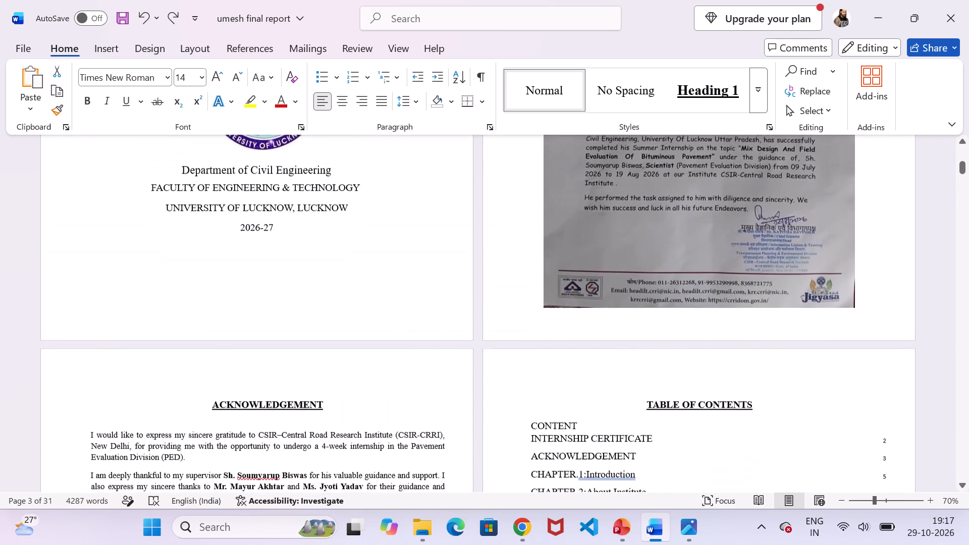
Delete the empty space below 2026-27 at the bottom of the cover page.
left_click(180, 272)
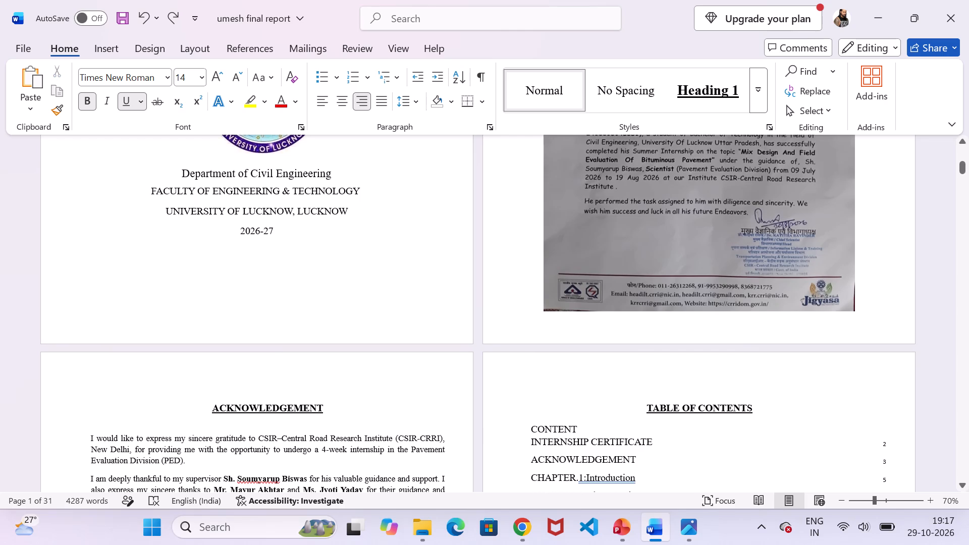
left_click(240, 311)
left_click(240, 311)
key("space")
key("space")
key("space")
key("BackSpace")
key("BackSpace")
key("BackSpace")
key("BackSpace")
key("BackSpace")
key("BackSpace")
key("BackSpace")
key("BackSpace")
key("BackSpace")
key("BackSpace")
key("BackSpace")
key("BackSpace")
key("BackSpace")
key("BackSpace")
key("BackSpace")
key("BackSpace")
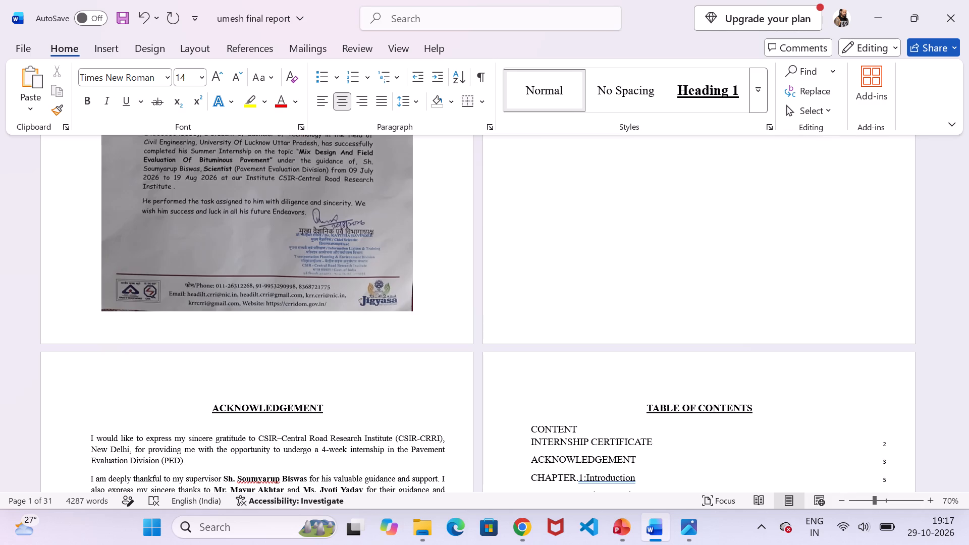
key("Escape")
key("Escape")
key("Escape")
key("Escape")
key("Escape")
Undo the deletions of empty space below 2026-27 on the cover page, back to the layout with INTERNSHIP CERTIFICATE on the second page.
key("ctrl+z")
key("ctrl+z")
key("ctrl+z")
scroll(240, 311, "up", 1)
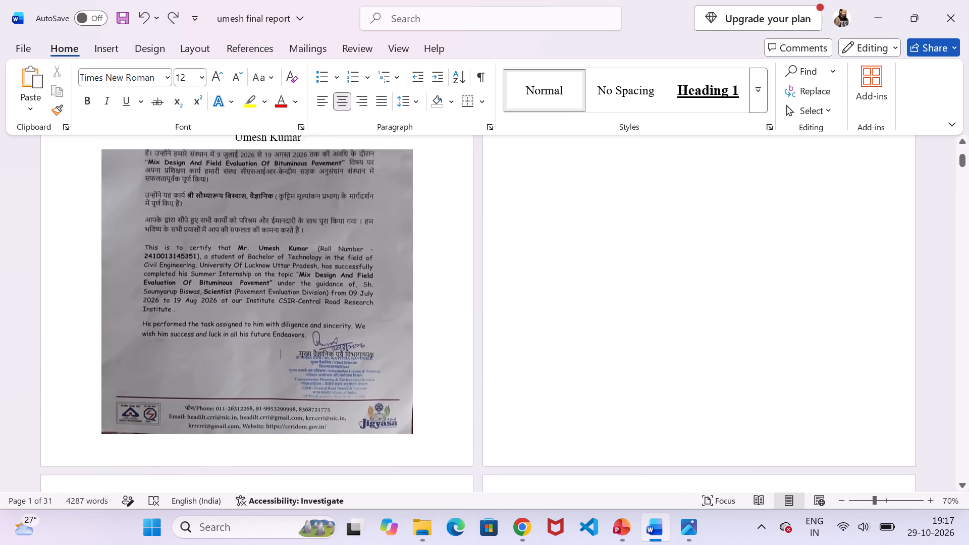
scroll(240, 311, "up", 2)
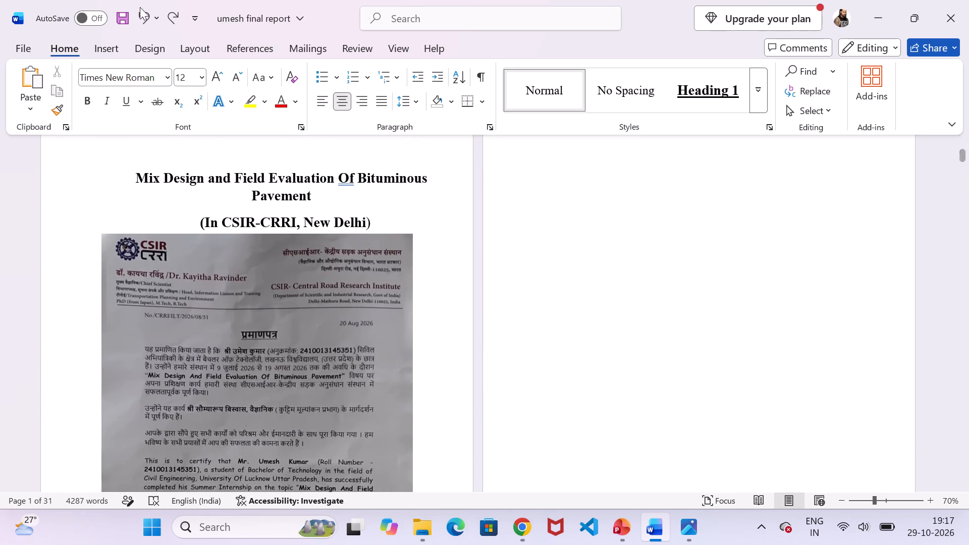
left_click(143, 10)
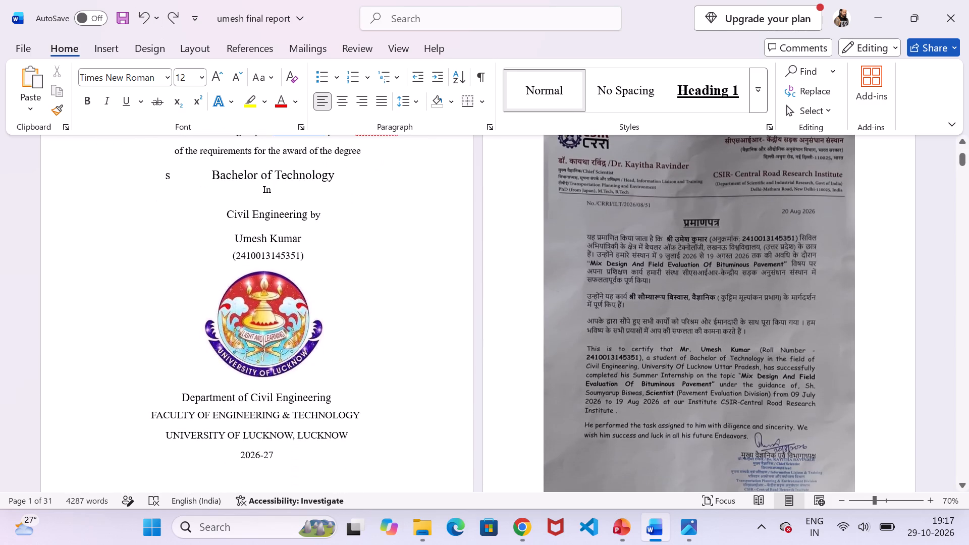
scroll(344, 229, "down", 2)
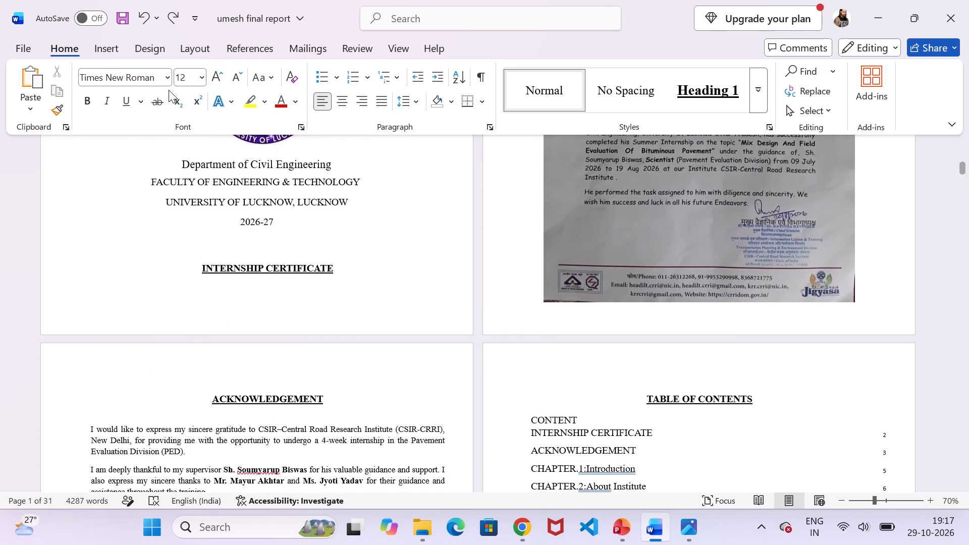
left_click(139, 12)
left_click(139, 12)
triple_click(139, 12)
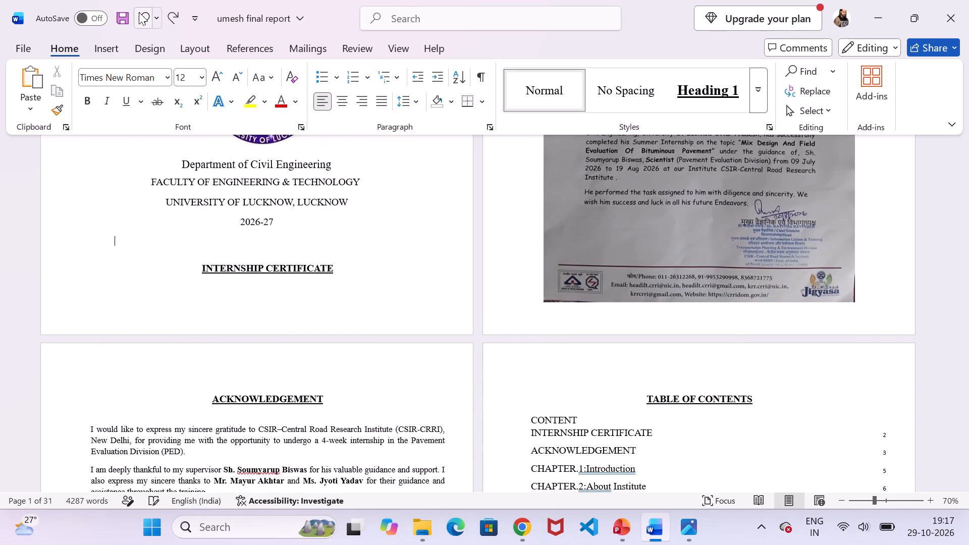
double_click(139, 12)
left_click(139, 12)
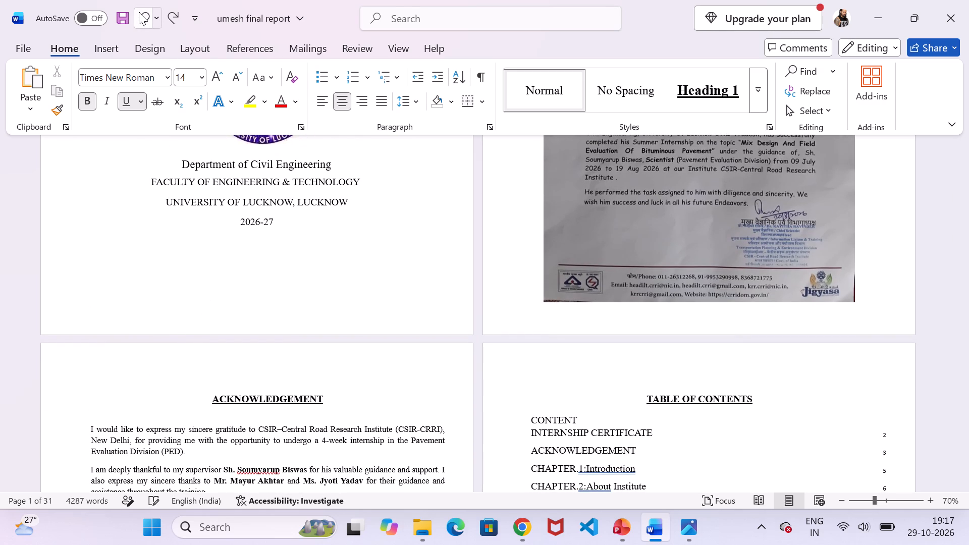
left_click(139, 12)
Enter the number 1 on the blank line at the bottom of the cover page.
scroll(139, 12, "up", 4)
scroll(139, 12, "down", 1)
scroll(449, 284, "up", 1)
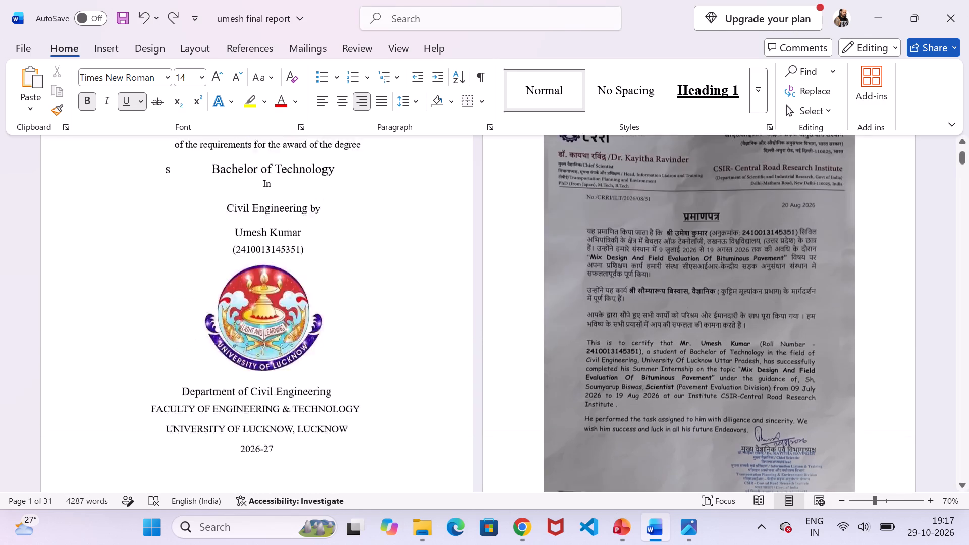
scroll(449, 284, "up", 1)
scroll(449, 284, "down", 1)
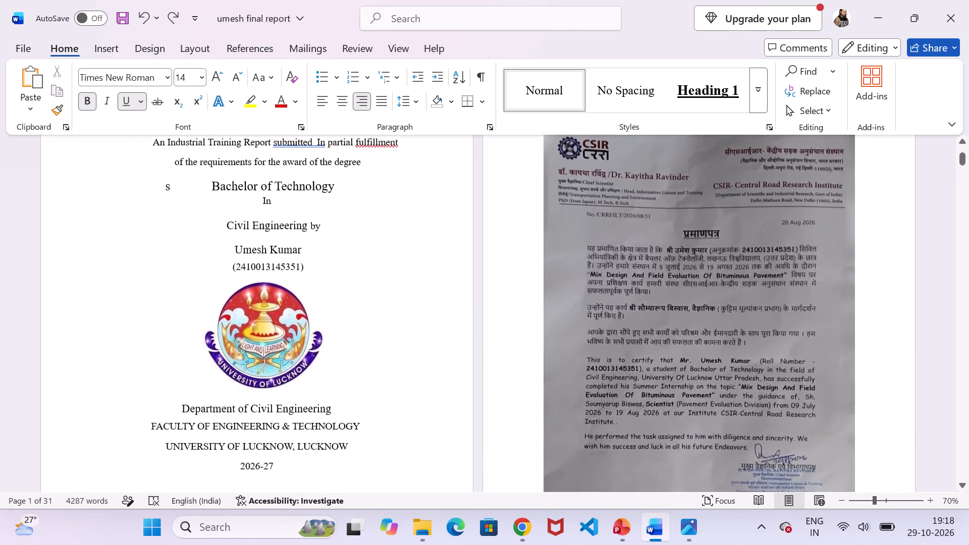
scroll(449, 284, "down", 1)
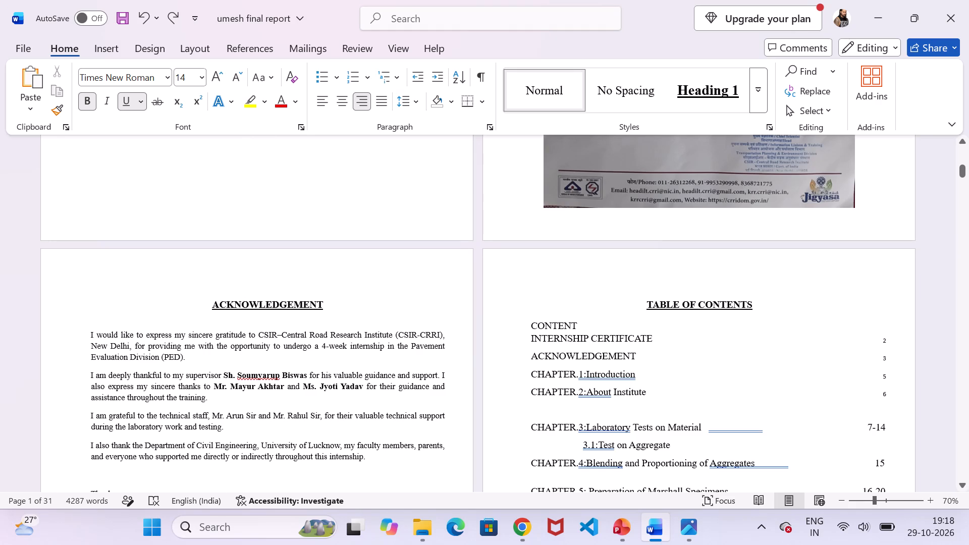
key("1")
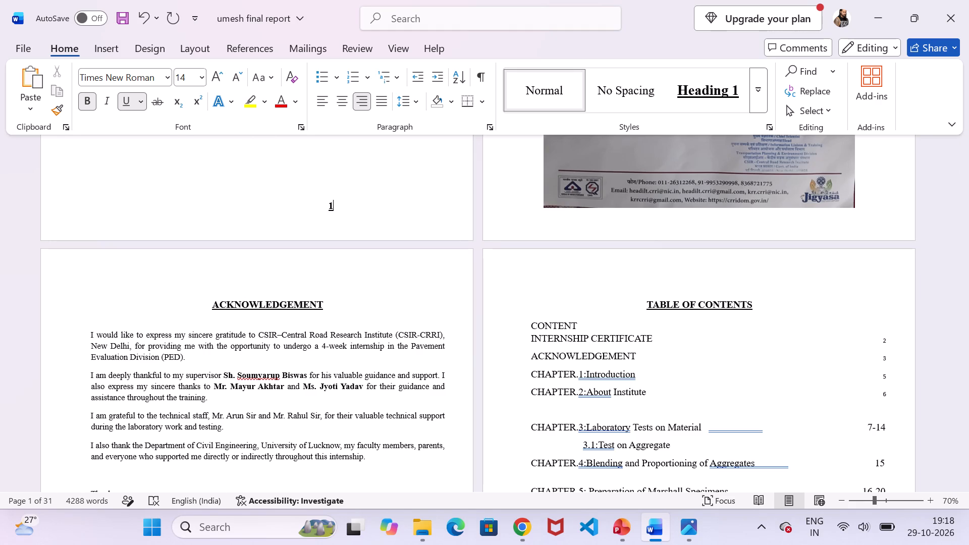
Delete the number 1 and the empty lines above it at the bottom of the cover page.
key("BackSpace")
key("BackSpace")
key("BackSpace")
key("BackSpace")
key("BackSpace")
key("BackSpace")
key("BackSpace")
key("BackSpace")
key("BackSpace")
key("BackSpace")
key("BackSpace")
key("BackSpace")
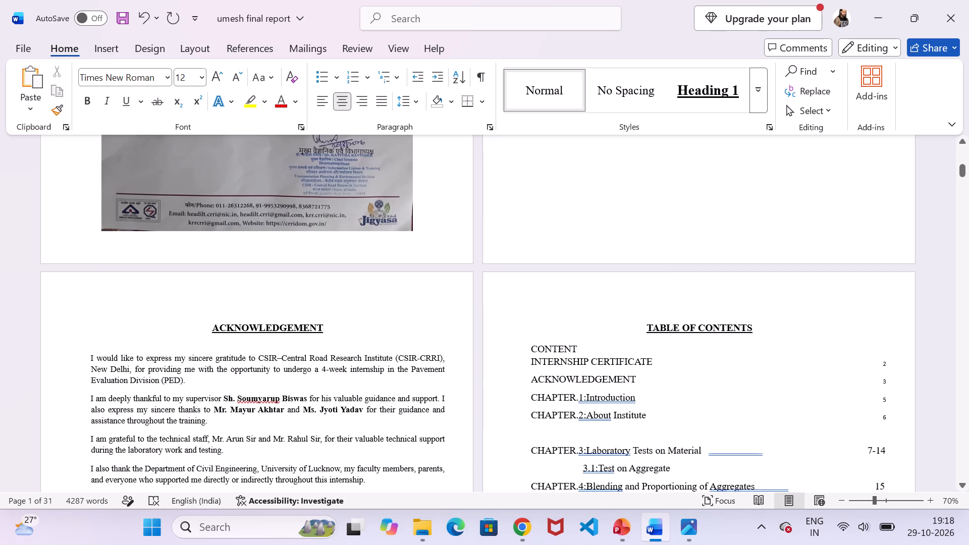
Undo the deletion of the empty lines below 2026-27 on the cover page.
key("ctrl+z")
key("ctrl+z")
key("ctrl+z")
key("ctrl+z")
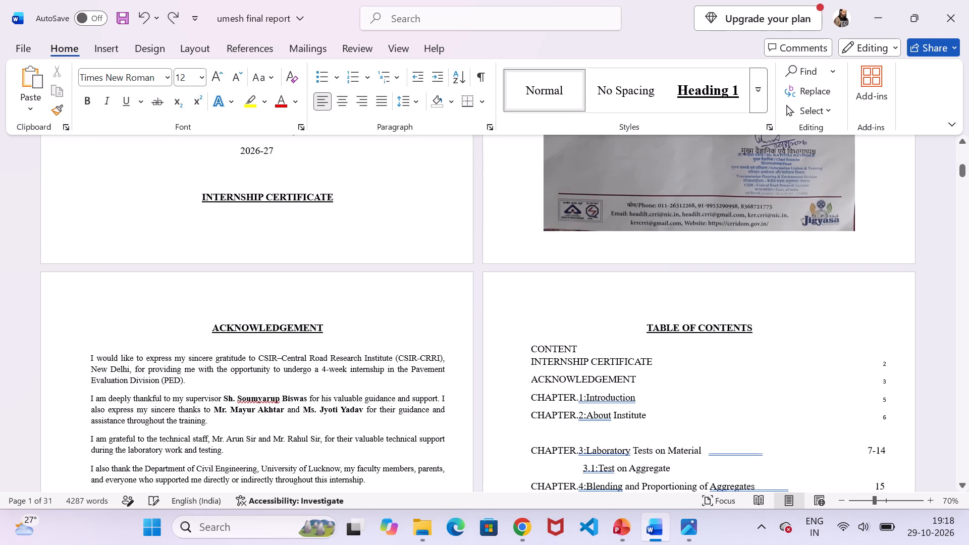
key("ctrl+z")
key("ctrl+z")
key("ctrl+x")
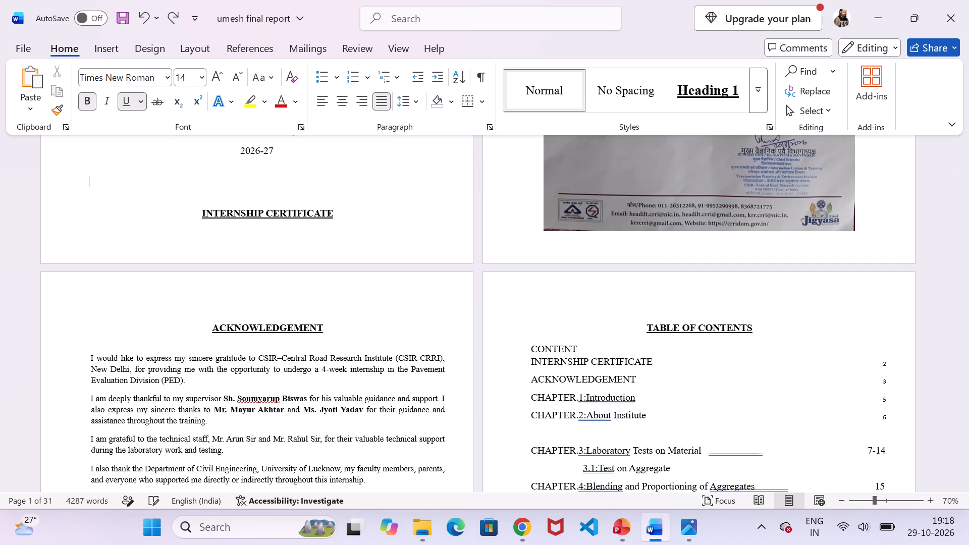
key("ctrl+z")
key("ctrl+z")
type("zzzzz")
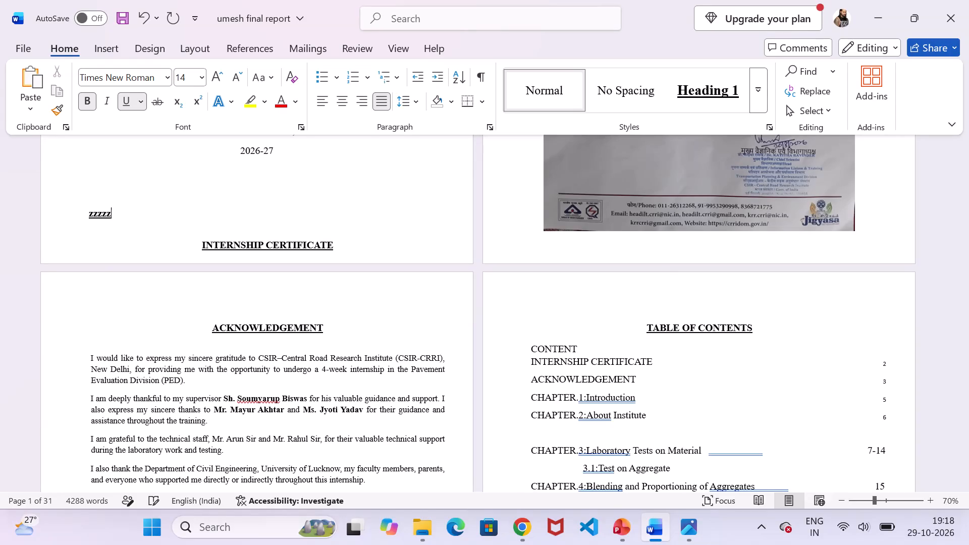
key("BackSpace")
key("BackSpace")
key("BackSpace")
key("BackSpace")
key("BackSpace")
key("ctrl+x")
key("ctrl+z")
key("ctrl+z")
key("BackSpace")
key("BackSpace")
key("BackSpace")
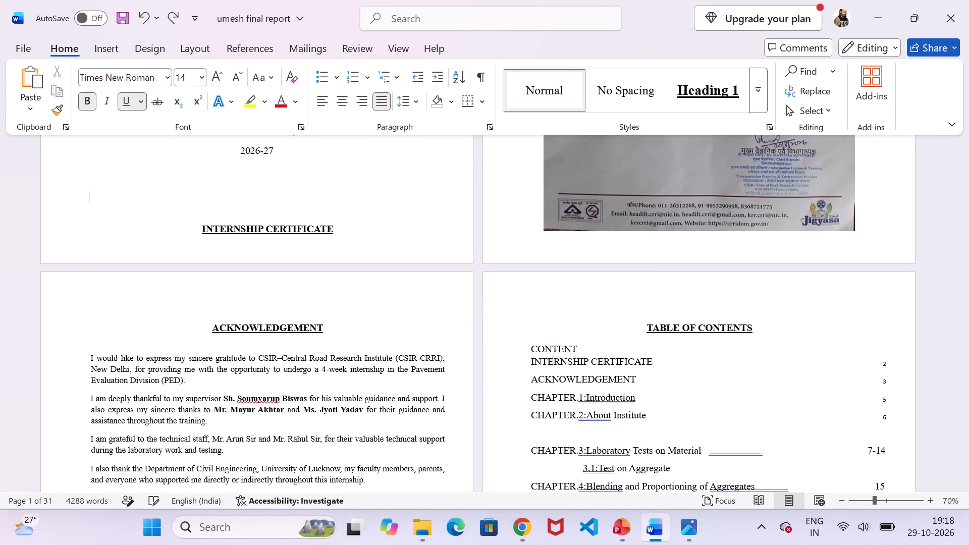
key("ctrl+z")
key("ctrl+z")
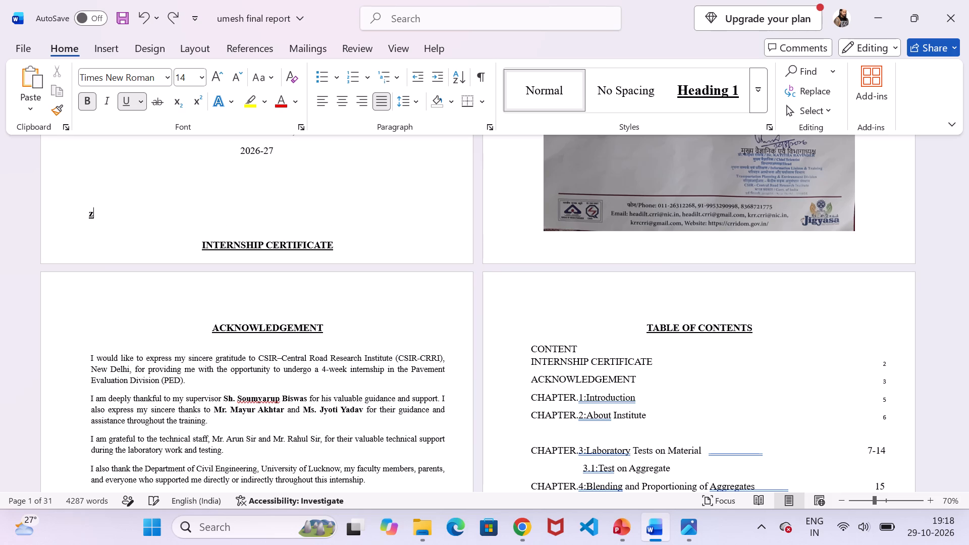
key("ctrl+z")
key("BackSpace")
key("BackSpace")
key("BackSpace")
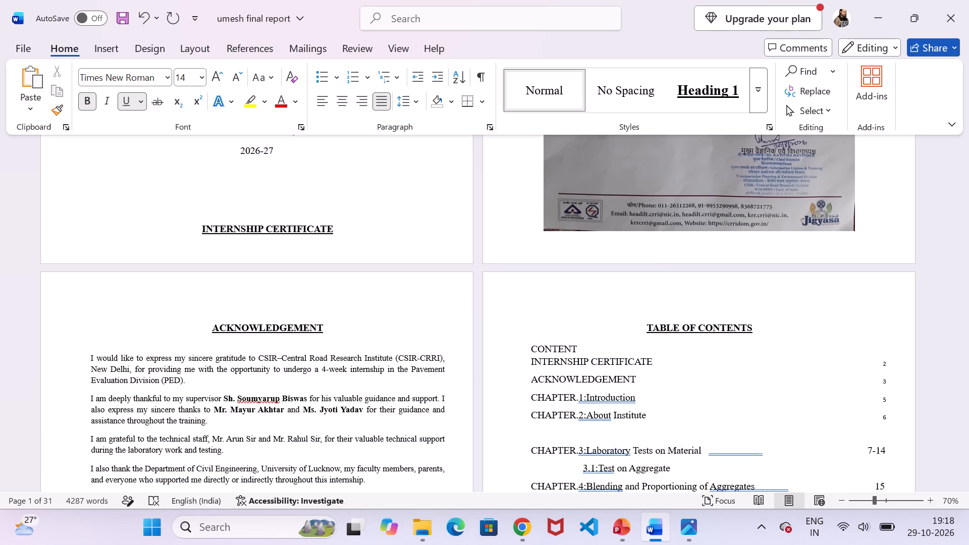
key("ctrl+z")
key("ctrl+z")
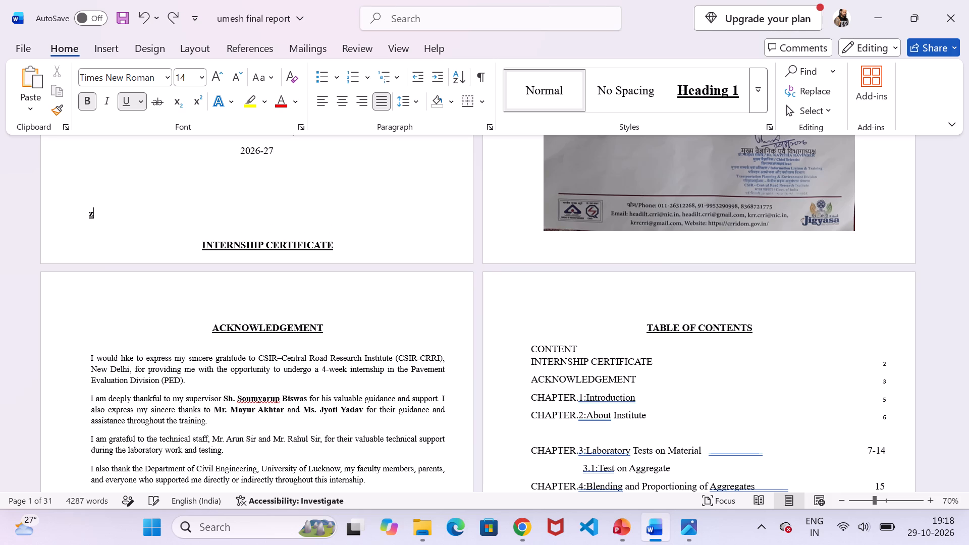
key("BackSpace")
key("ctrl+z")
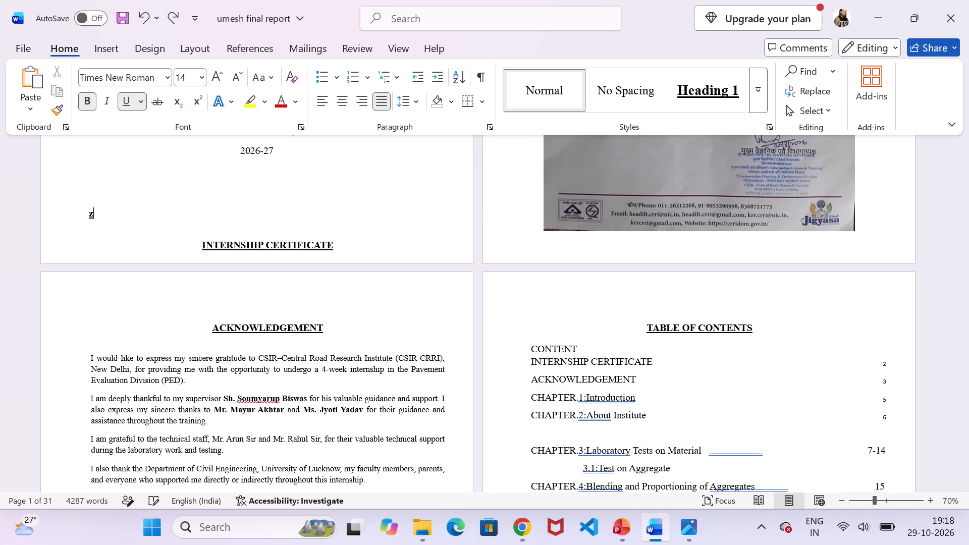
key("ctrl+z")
Remove the stray letters and extra empty lines between 2026-27 and the INTERNSHIP CERTIFICATE heading.
left_click(288, 212, "ctrl")
key("BackSpace")
key("BackSpace")
key("BackSpace")
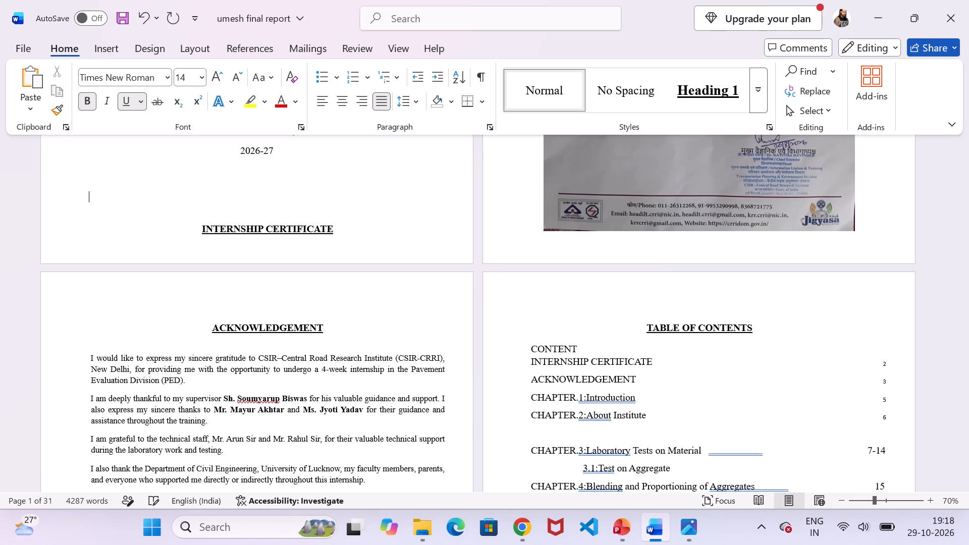
type("zz")
key("BackSpace")
key("BackSpace")
key("BackSpace")
key("BackSpace")
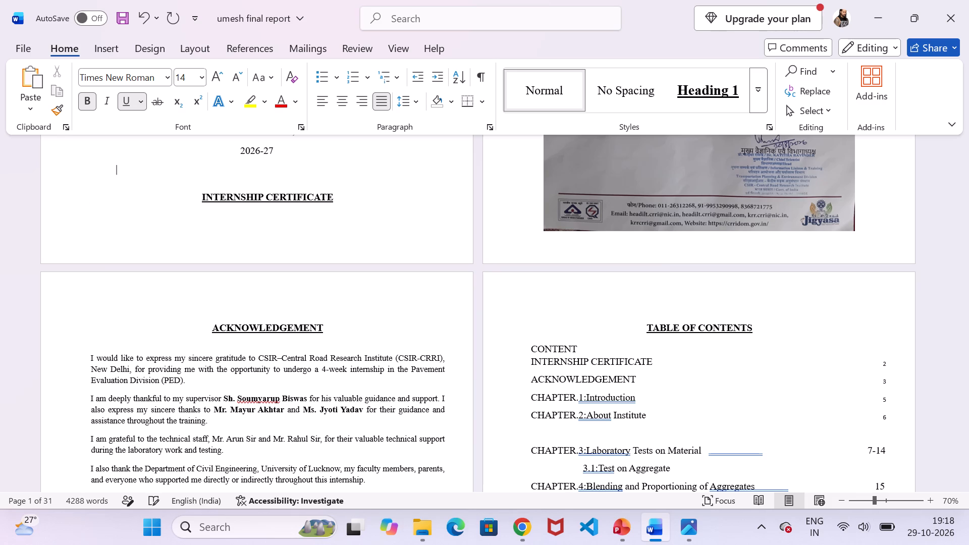
Insert seven empty lines below 2026-27 to push the INTERNSHIP CERTIFICATE heading onto the certificate photo's page.
key("Return")
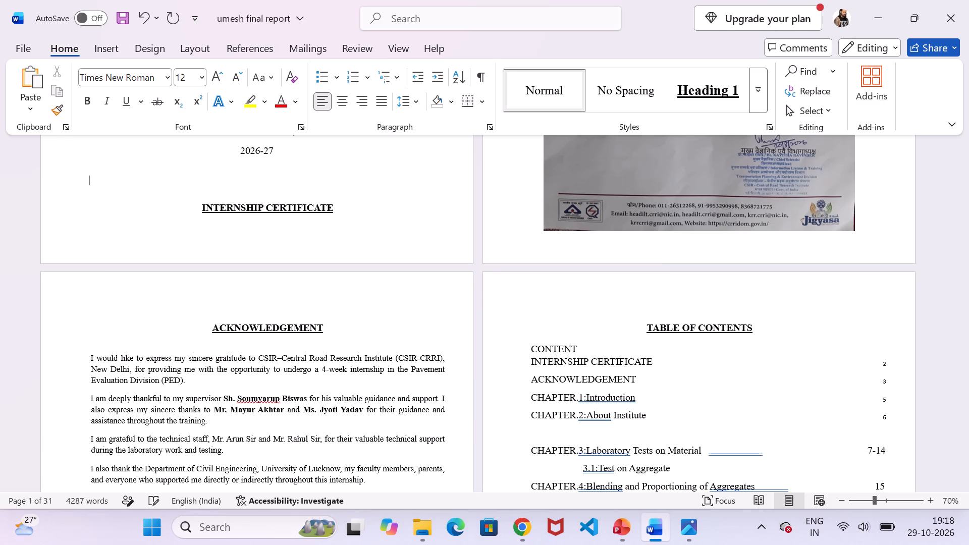
key("Return")
key("Return")
key("Return")
key("Return")
key("Return")
key("Return")
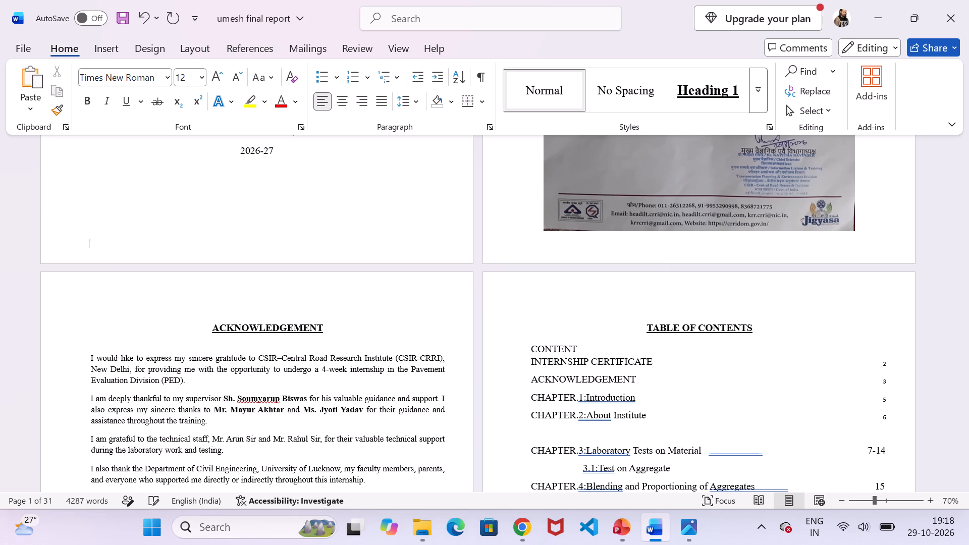
Enter the number 1 on the last line of the cover page and make it bold.
scroll(288, 212, "up", 4)
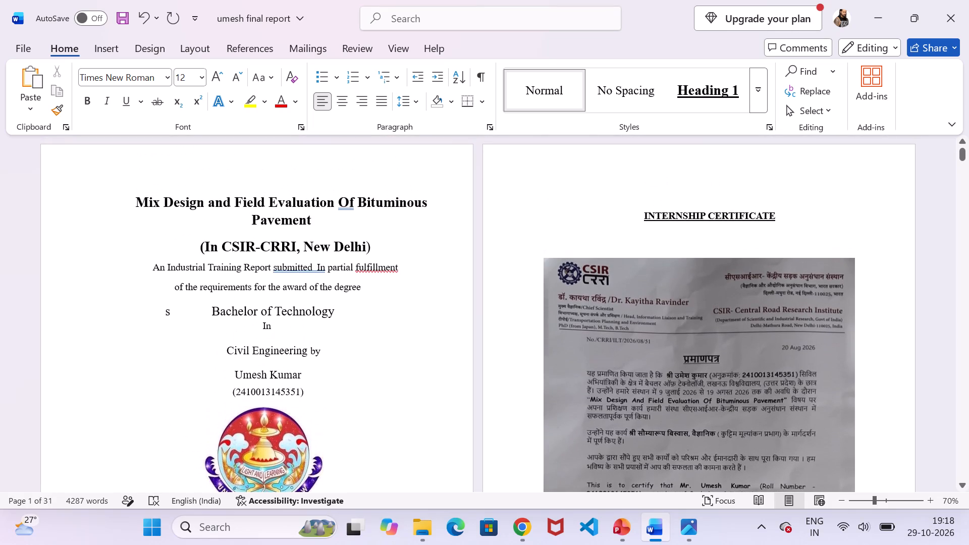
scroll(288, 212, "down", 2)
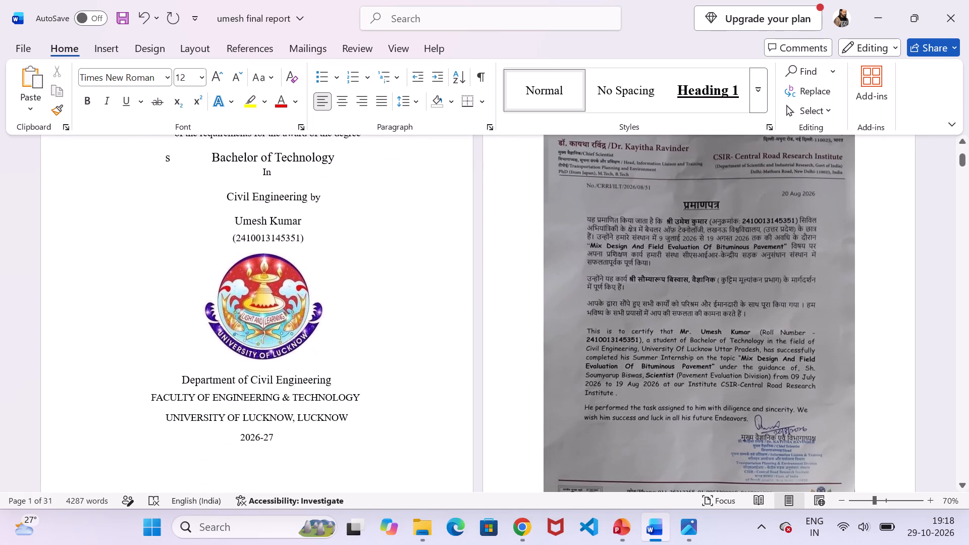
scroll(287, 413, "down", 2)
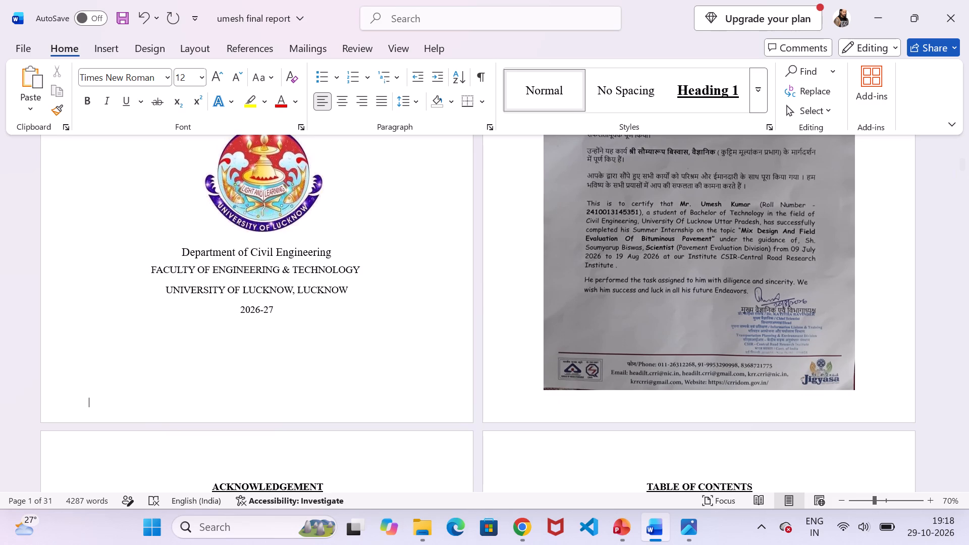
key("1")
left_click(78, 404)
left_click(90, 371)
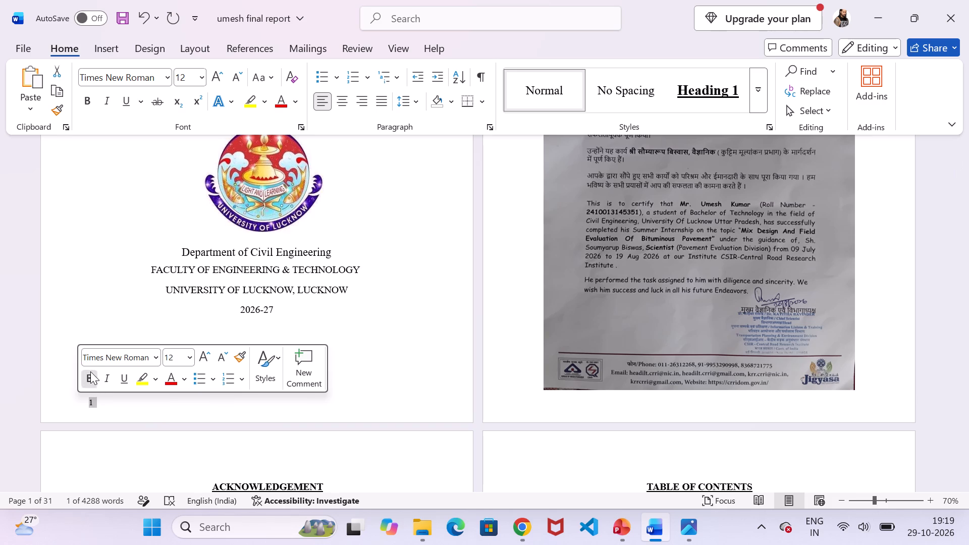
left_click(74, 401)
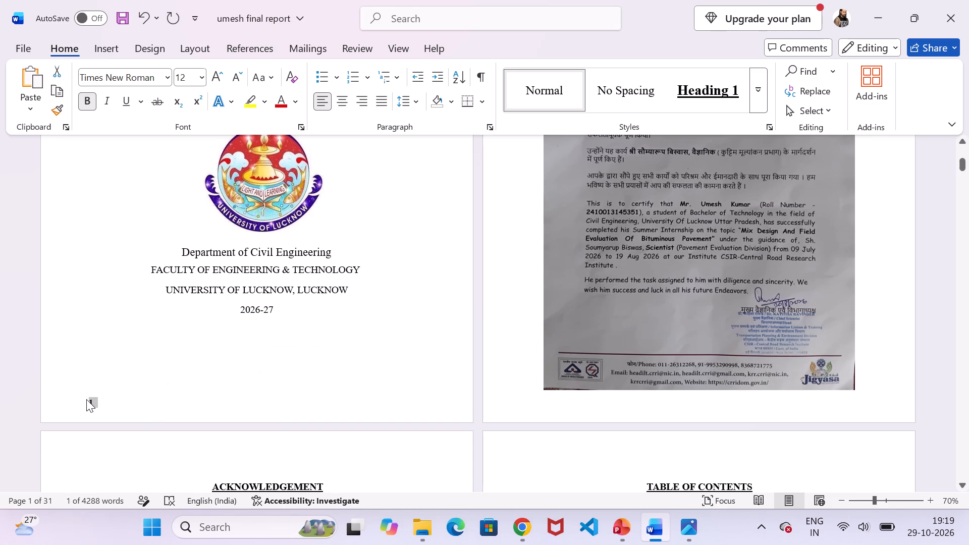
Insert spaces before the 1 on the cover page's last line to move it to the centre below 2026-27.
left_click(86, 399)
left_click(86, 399)
key("space")
key("space")
key("space")
key("space")
key("space")
key("space")
key("space")
key("space")
key("space")
key("space")
key("space")
key("space")
key("space")
key("space")
key("space")
key("space")
key("space")
key("space")
key("space")
key("space")
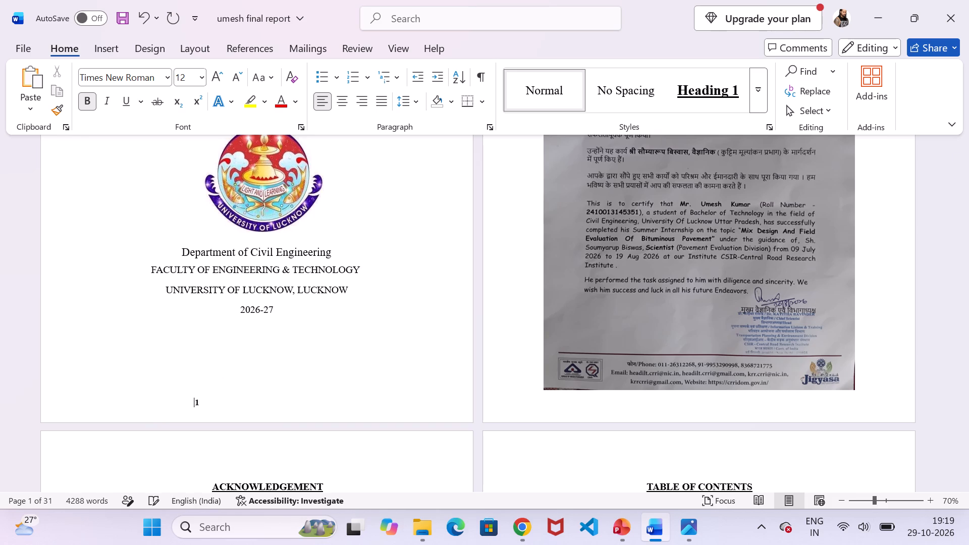
key("space")
Try to enter the page number 2 at the bottom of the certificate page.
left_click(723, 410)
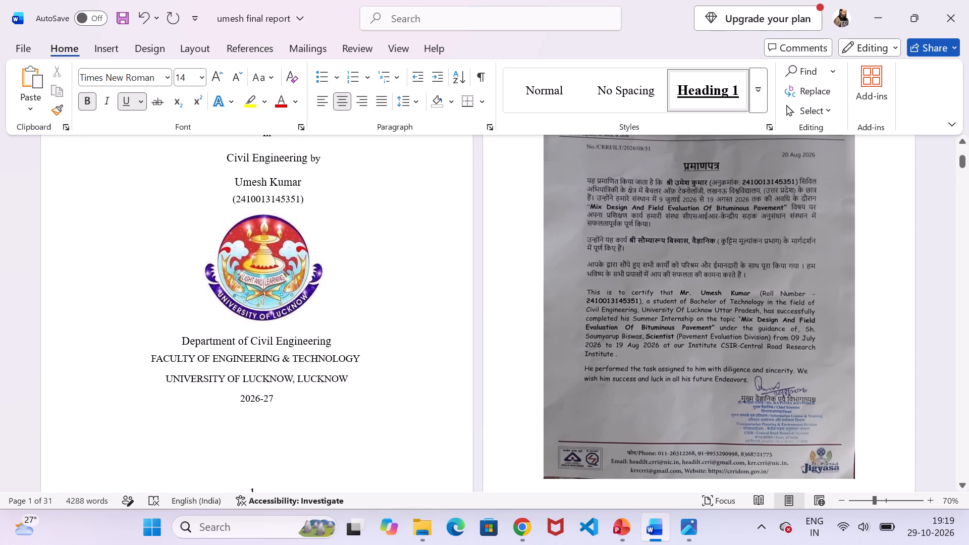
scroll(723, 410, "down", 1)
left_click(693, 366)
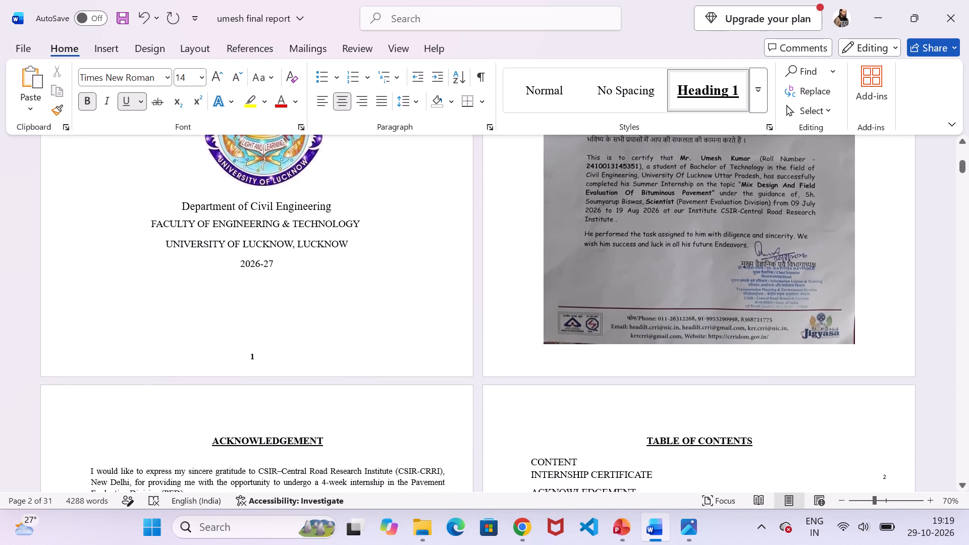
left_click(693, 366)
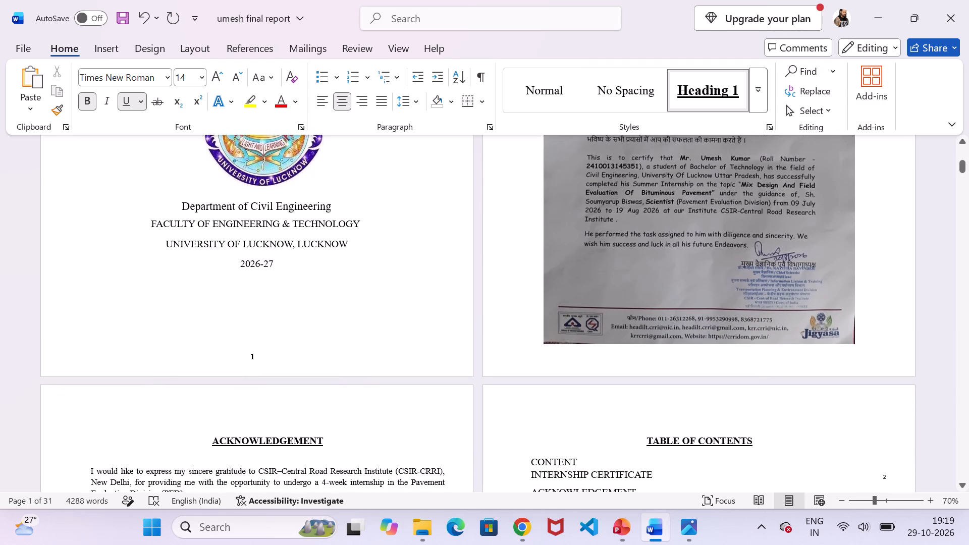
left_click(711, 356)
key("2")
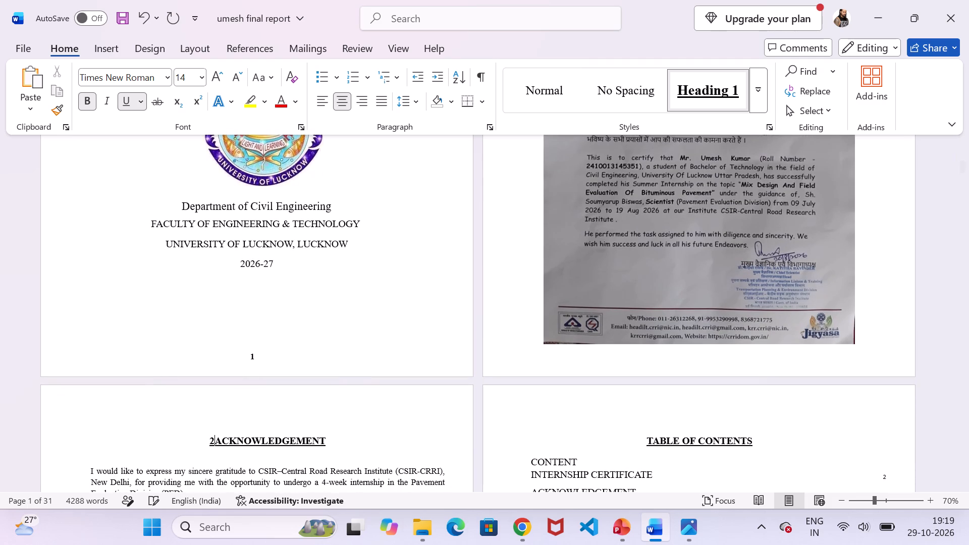
Shorten the internship certificate photo from its bottom edge to leave blank space below it on the page.
scroll(711, 356, "up", 2)
scroll(711, 356, "down", 1)
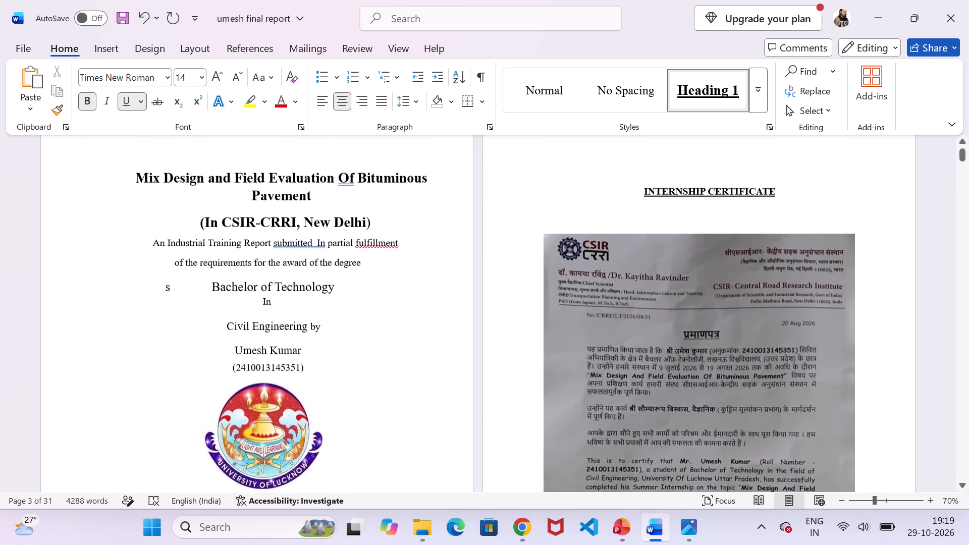
scroll(711, 356, "down", 1)
scroll(711, 356, "up", 1)
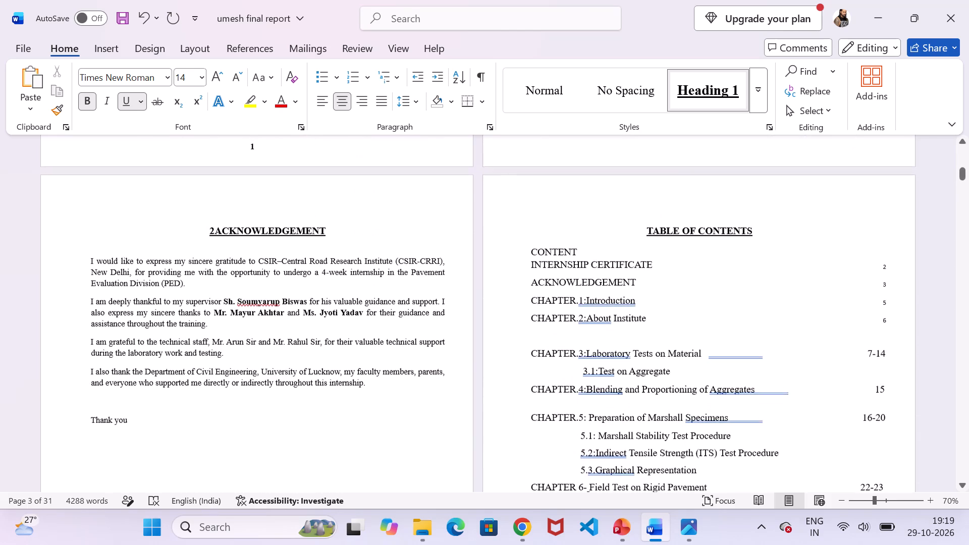
scroll(711, 356, "up", 1)
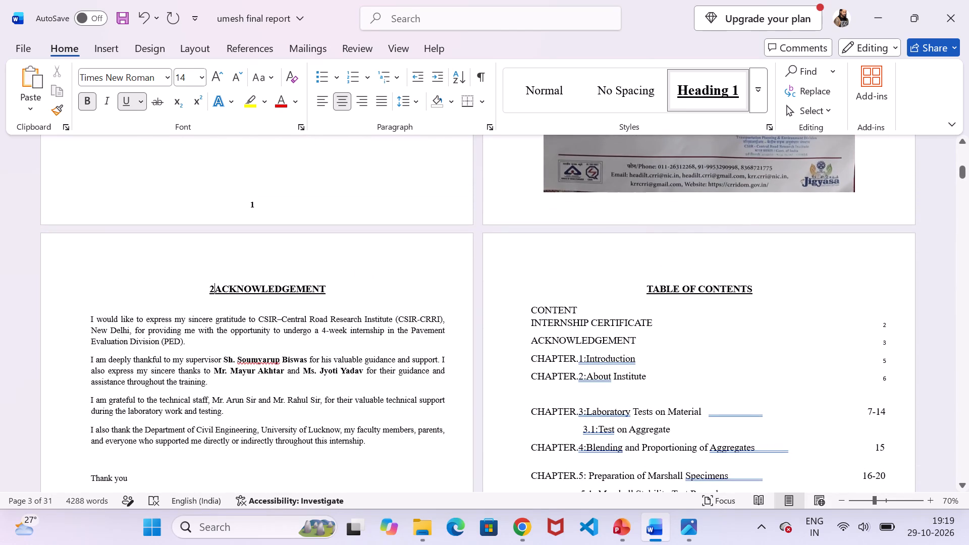
left_click(686, 208)
scroll(686, 208, "down", 1)
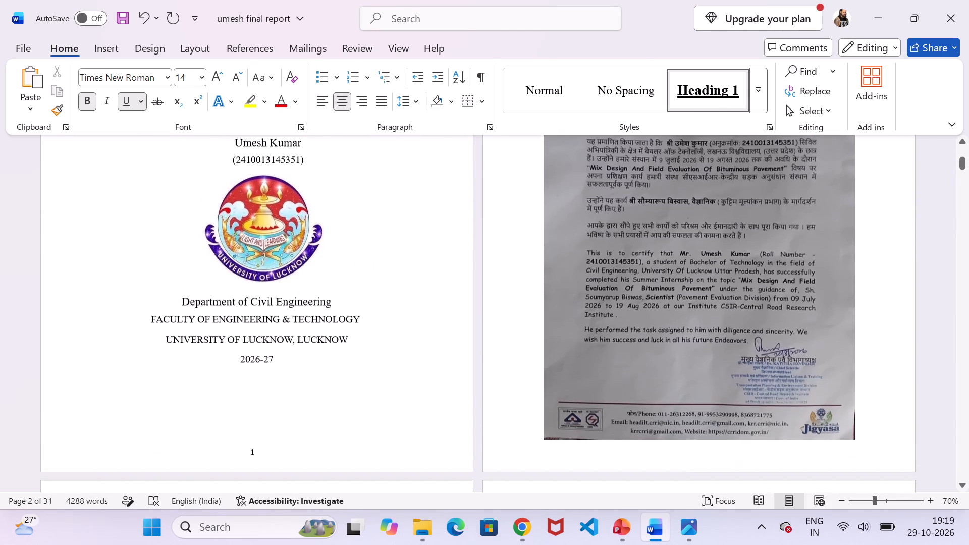
scroll(686, 208, "down", 1)
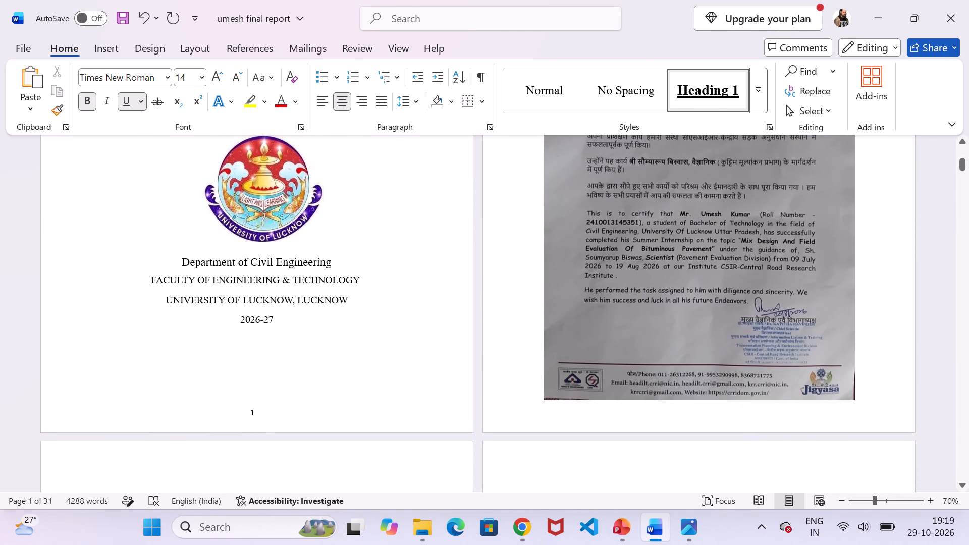
right_click(753, 245)
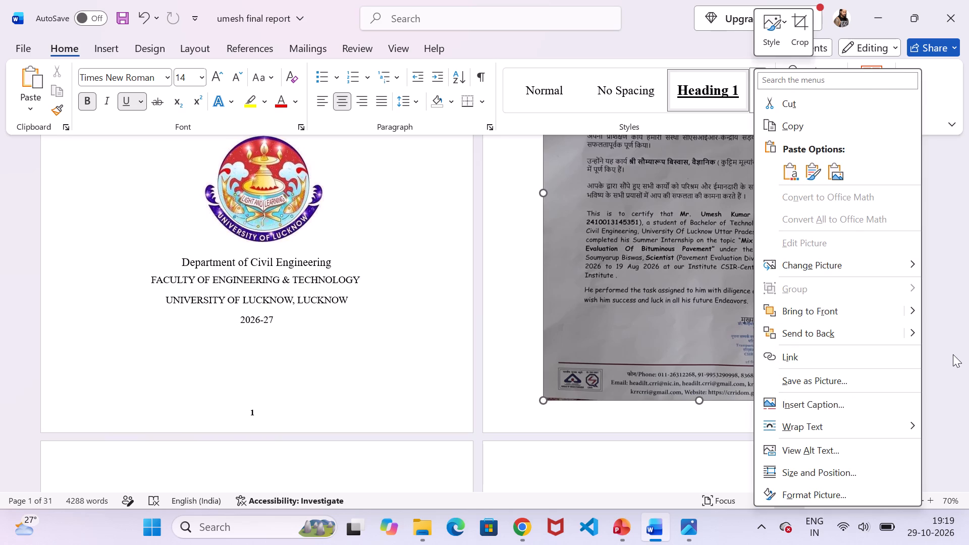
left_click(953, 354)
scroll(742, 322, "left", 2)
scroll(743, 331, "up", 1)
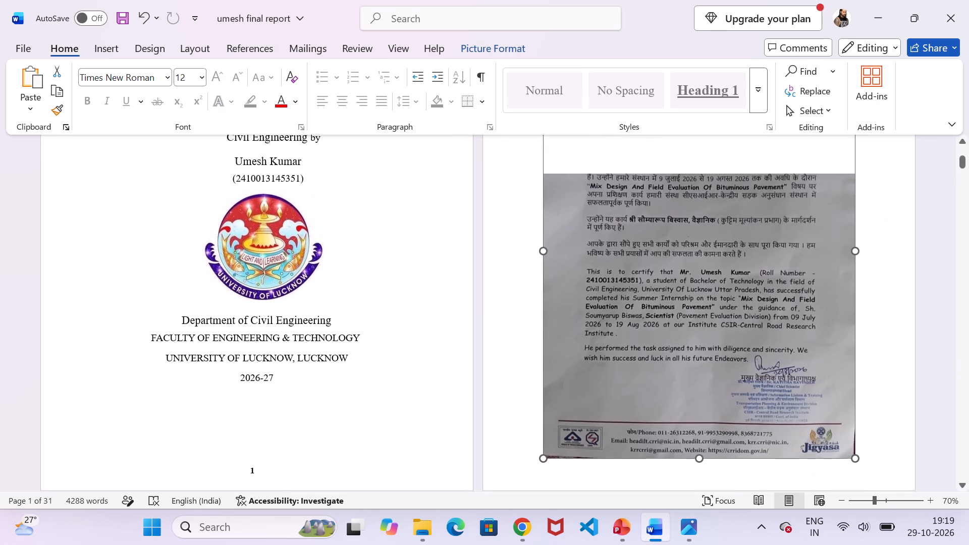
scroll(743, 331, "up", 2)
scroll(743, 331, "down", 2)
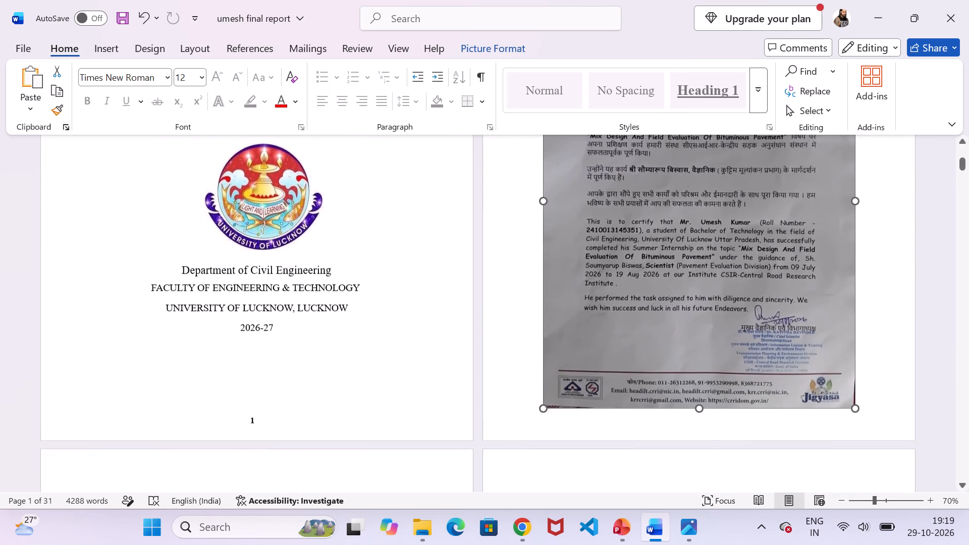
left_click_drag(696, 409, 698, 334)
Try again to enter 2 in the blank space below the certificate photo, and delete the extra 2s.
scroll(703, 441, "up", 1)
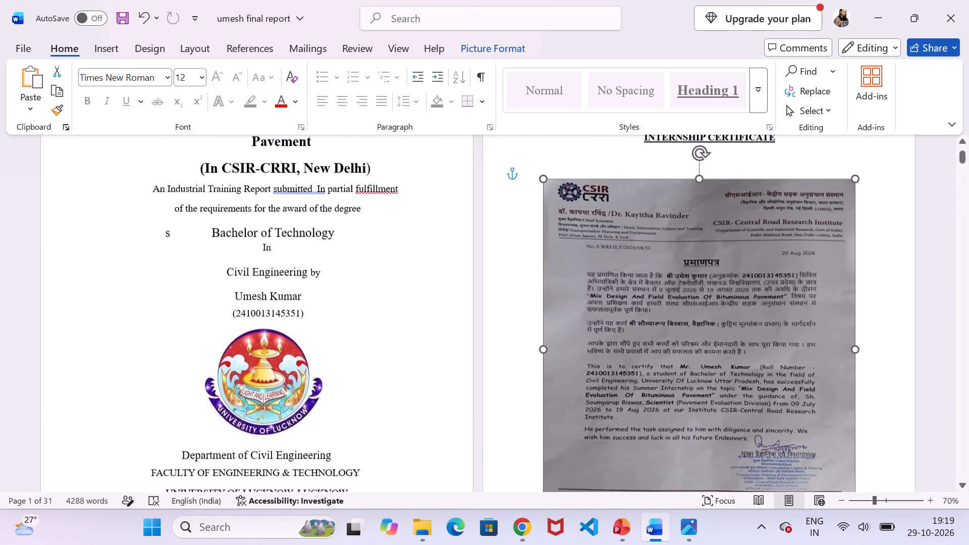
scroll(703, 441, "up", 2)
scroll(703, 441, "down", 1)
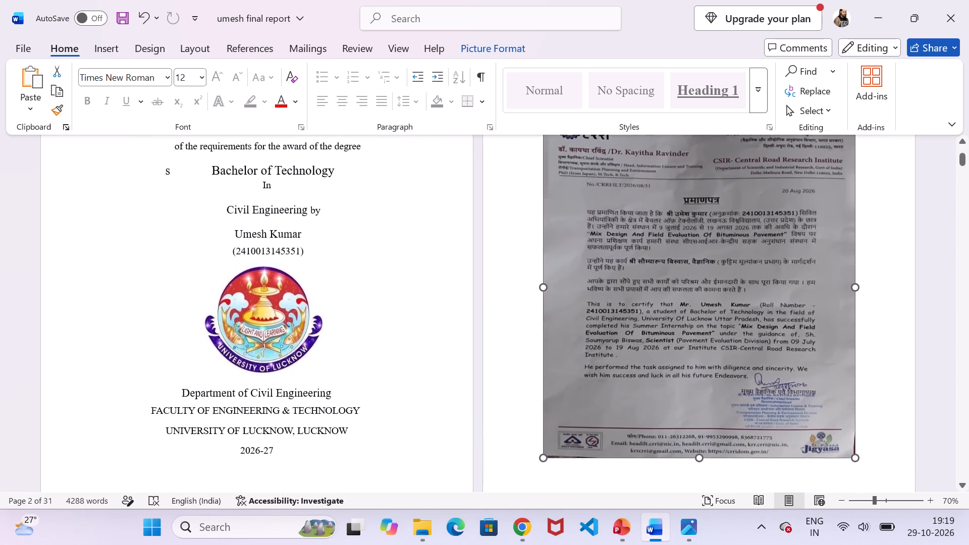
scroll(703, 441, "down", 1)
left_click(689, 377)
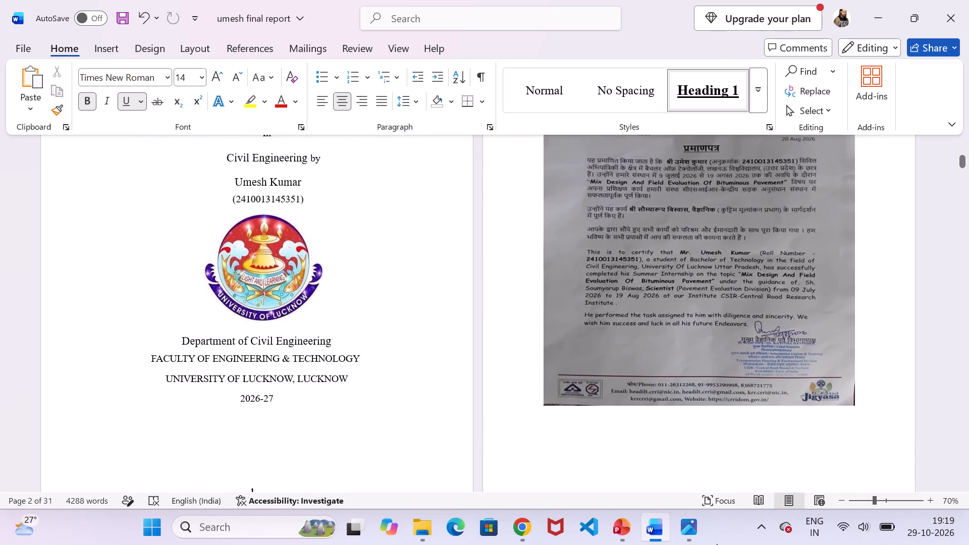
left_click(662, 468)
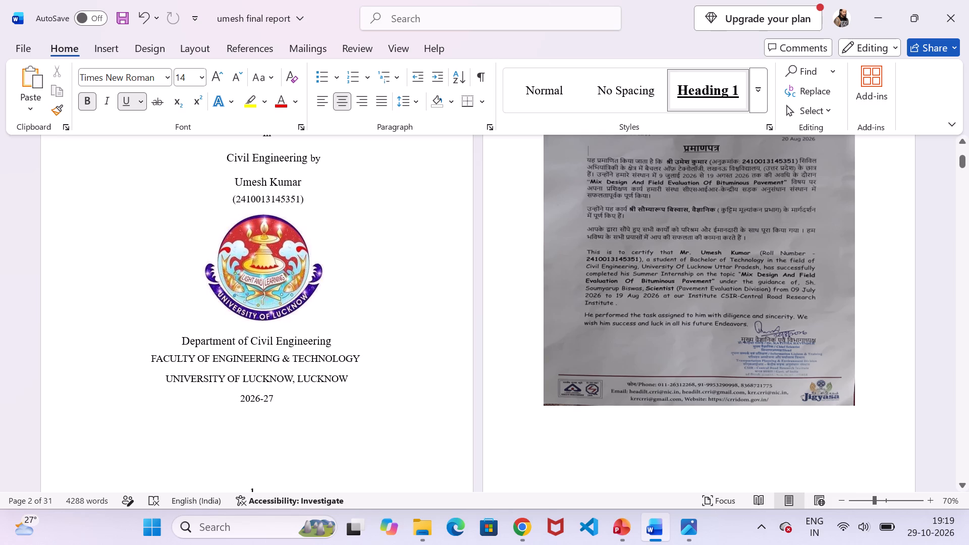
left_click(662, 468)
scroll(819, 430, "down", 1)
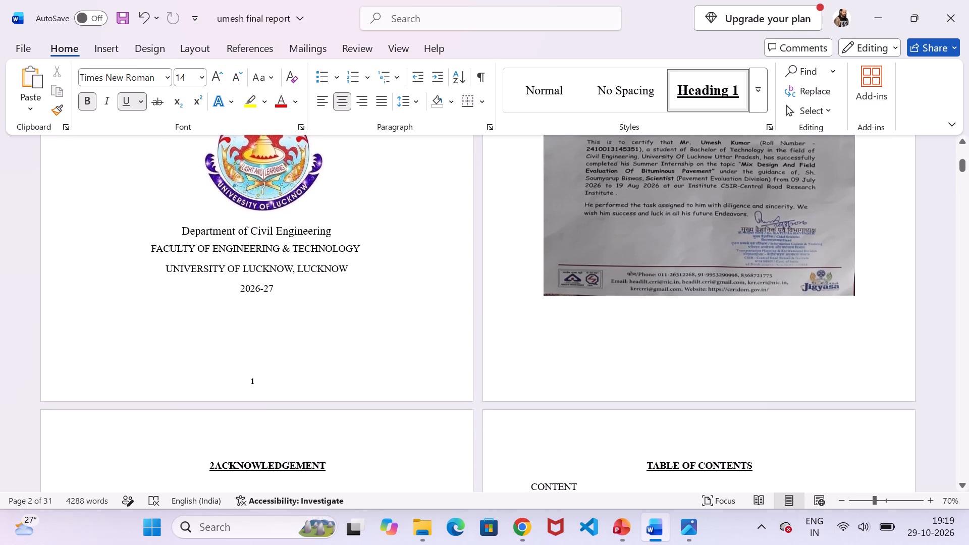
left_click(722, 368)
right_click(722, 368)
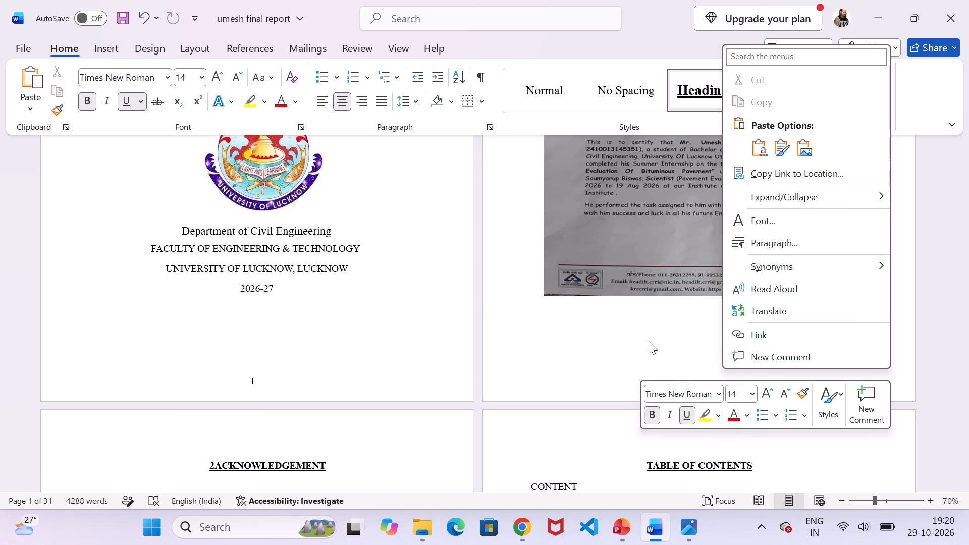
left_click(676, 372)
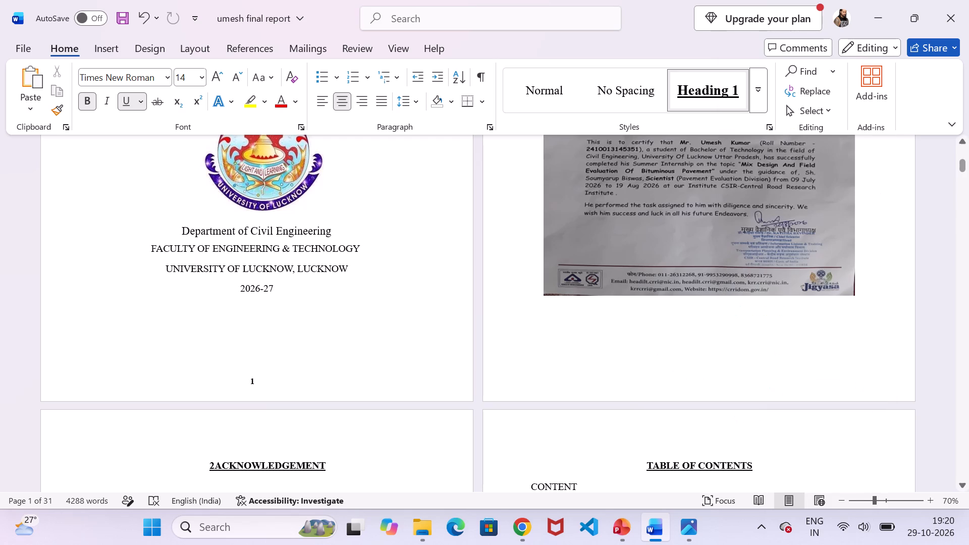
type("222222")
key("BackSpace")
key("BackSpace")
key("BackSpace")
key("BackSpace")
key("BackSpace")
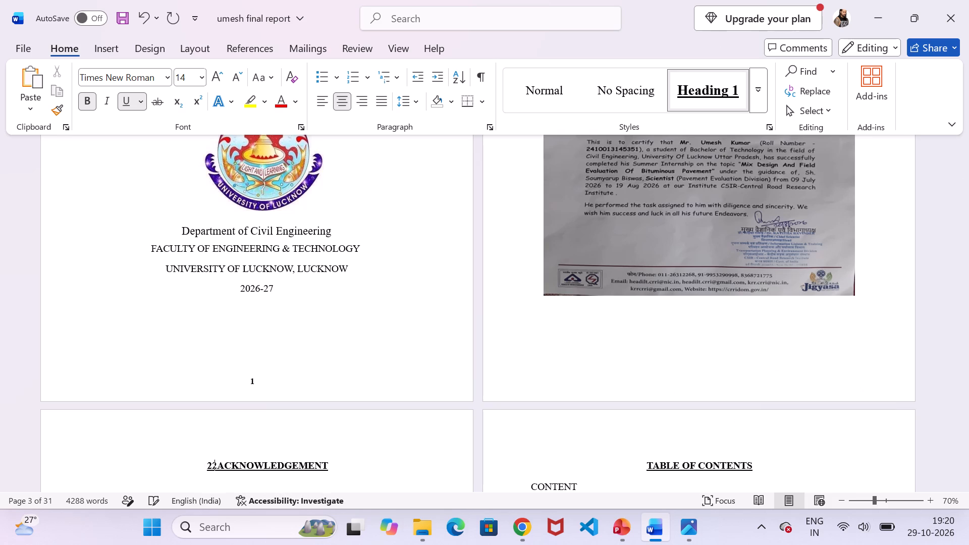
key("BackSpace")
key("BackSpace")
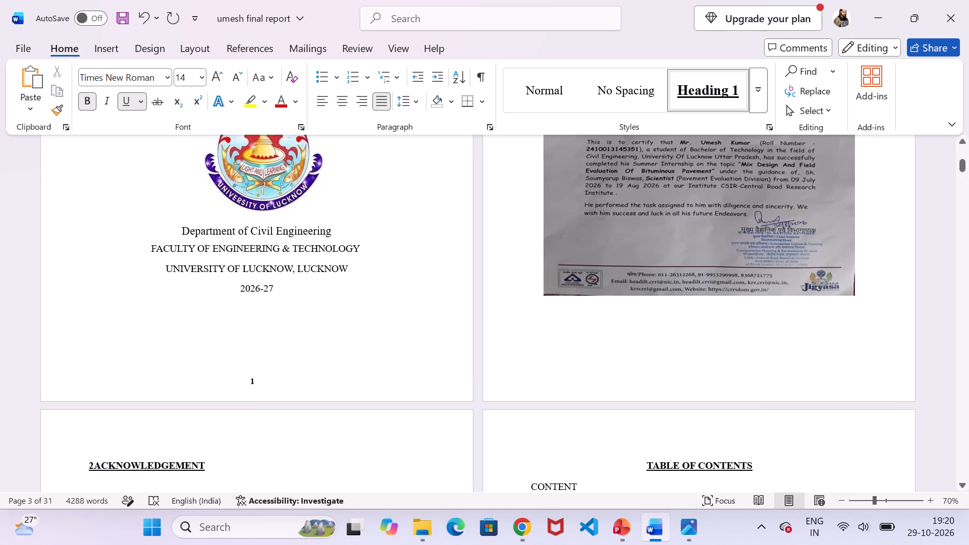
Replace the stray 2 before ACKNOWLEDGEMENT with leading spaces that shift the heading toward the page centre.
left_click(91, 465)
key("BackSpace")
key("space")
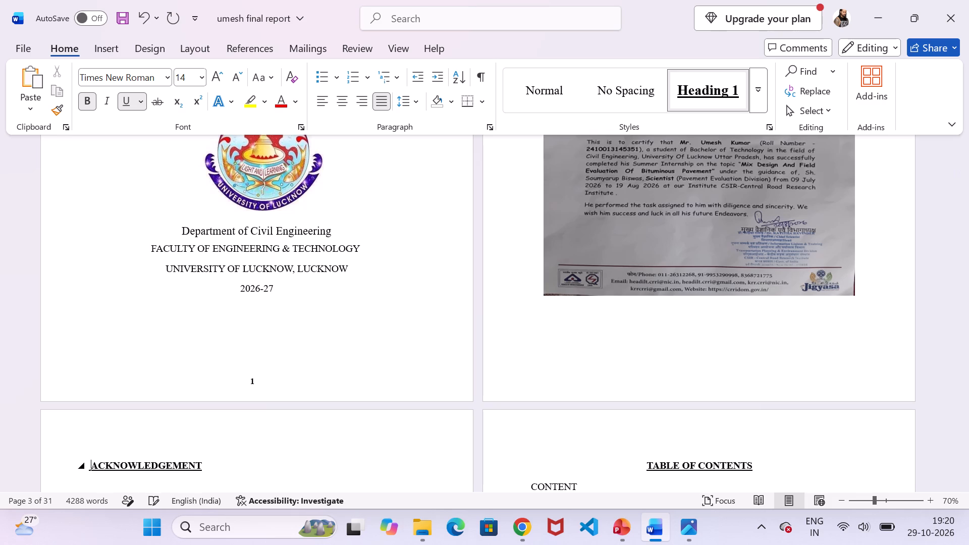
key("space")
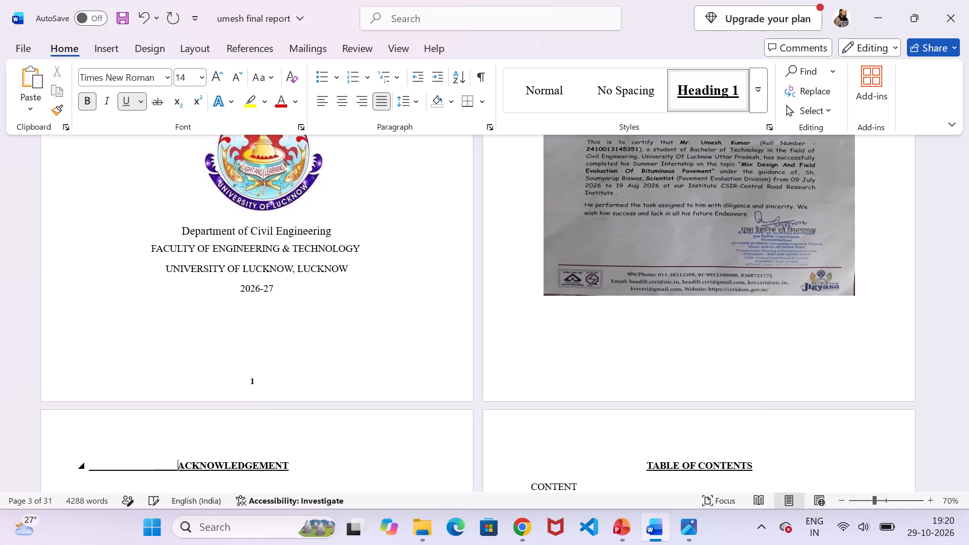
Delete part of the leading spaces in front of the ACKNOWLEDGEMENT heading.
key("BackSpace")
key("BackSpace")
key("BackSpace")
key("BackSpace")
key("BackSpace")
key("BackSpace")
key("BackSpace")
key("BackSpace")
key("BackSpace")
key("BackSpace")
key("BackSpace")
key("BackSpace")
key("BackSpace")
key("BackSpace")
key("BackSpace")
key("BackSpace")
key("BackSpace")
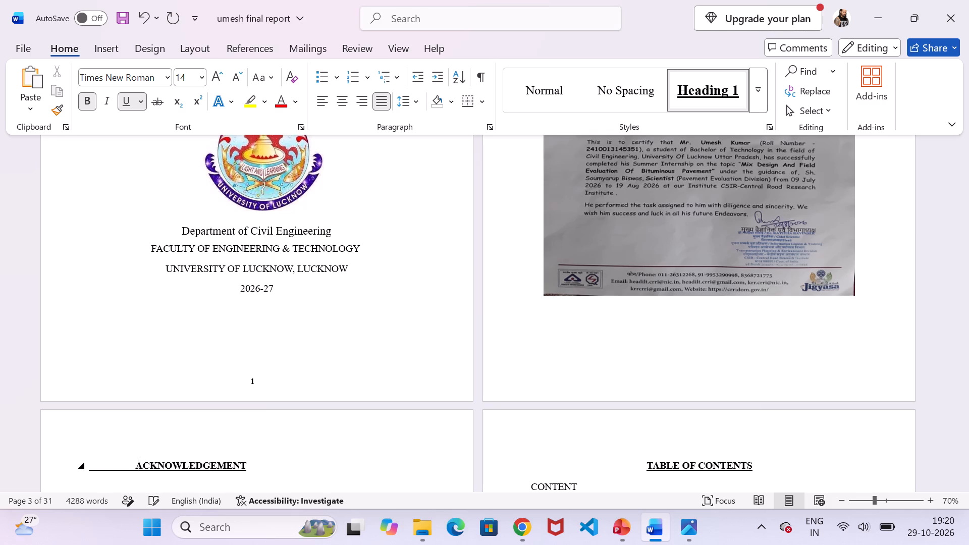
Undo the deletions of the leading spaces in front of the ACKNOWLEDGEMENT heading.
key("ctrl+z")
key("ctrl+z")
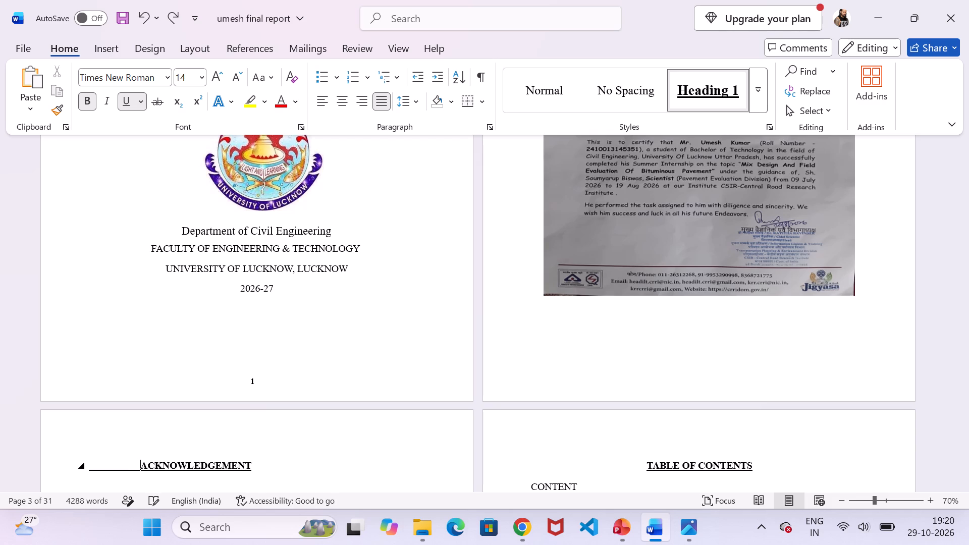
key("ctrl+z")
key("ctrl+z")
key("ctrl+z")
key("ctrl+z")
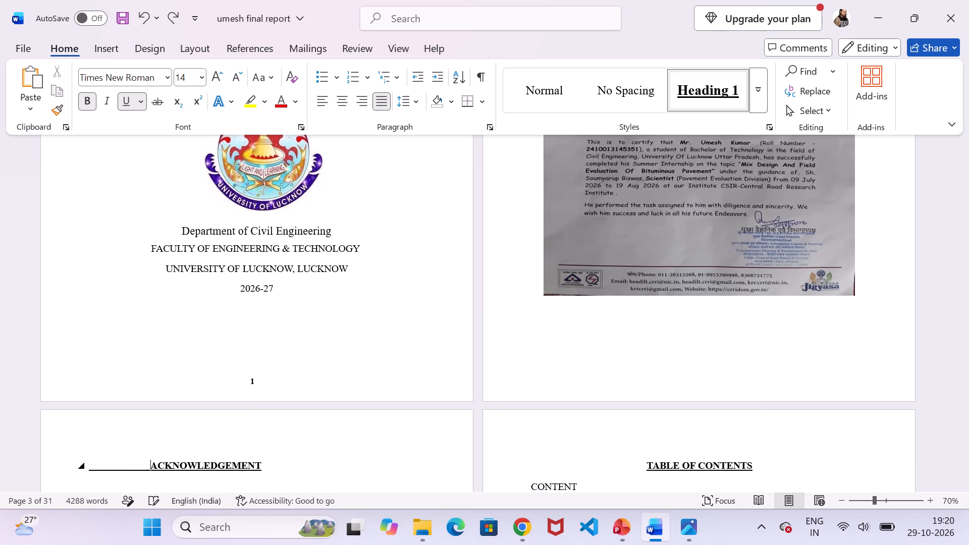
key("ctrl+z")
key("ctrl+z")
key("ctrl+z")
key("ctrl+z")
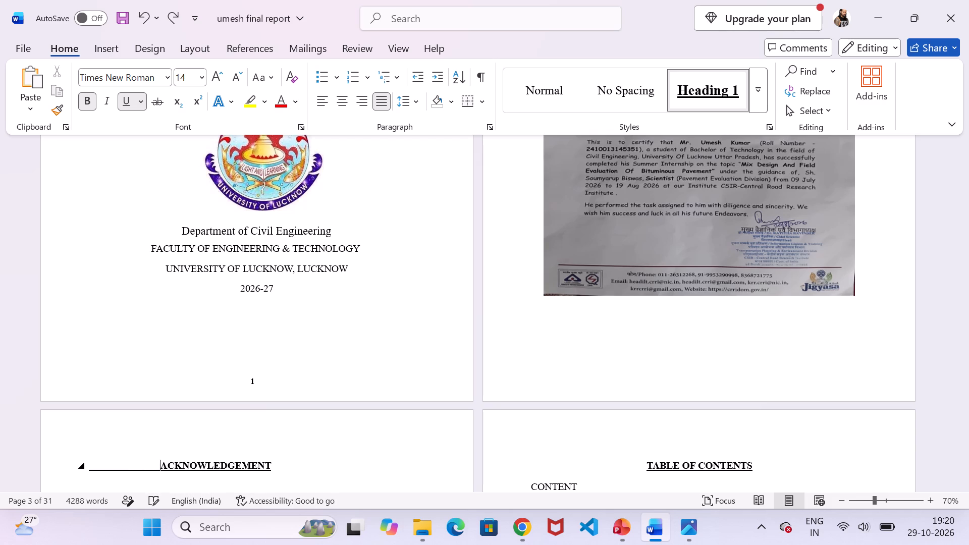
key("ctrl+z")
key("ctrl+z")
key("ctrl+z")
key("ctrl+z")
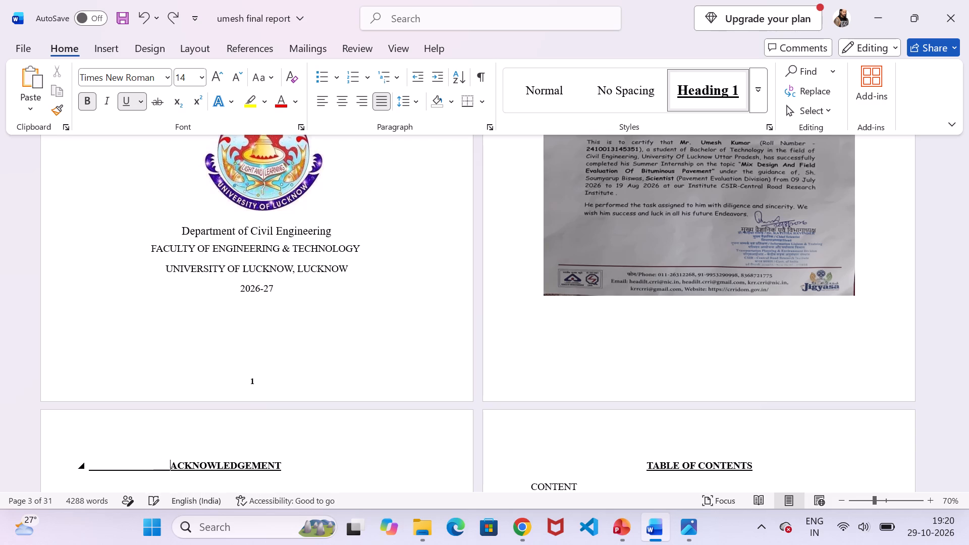
key("ctrl+z")
Undo back until ACKNOWLEDGEMENT is centred without stray letters, spaces or 2s before it and the certificate photo is 20.62 cm high.
type("zzzzzzzz")
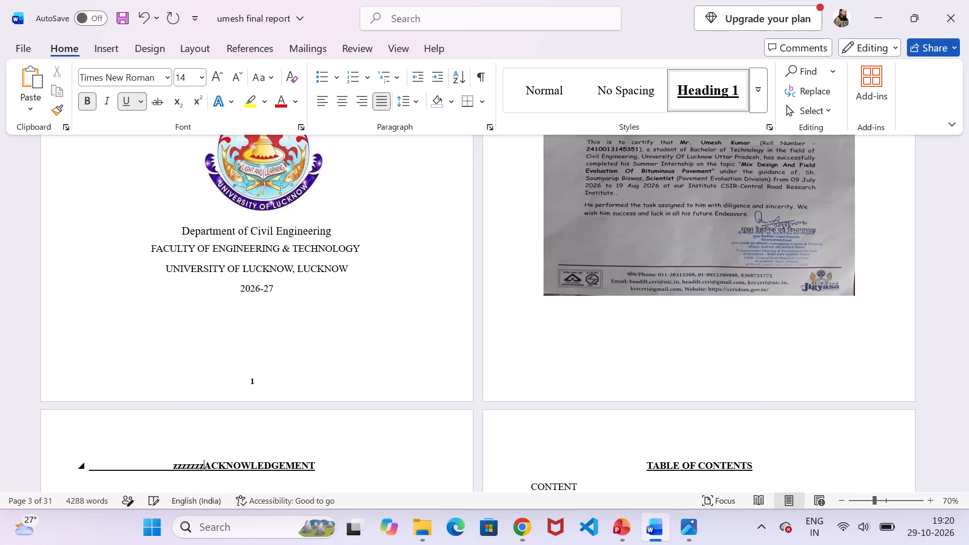
left_click(137, 24)
left_click(137, 24)
left_click(137, 24)
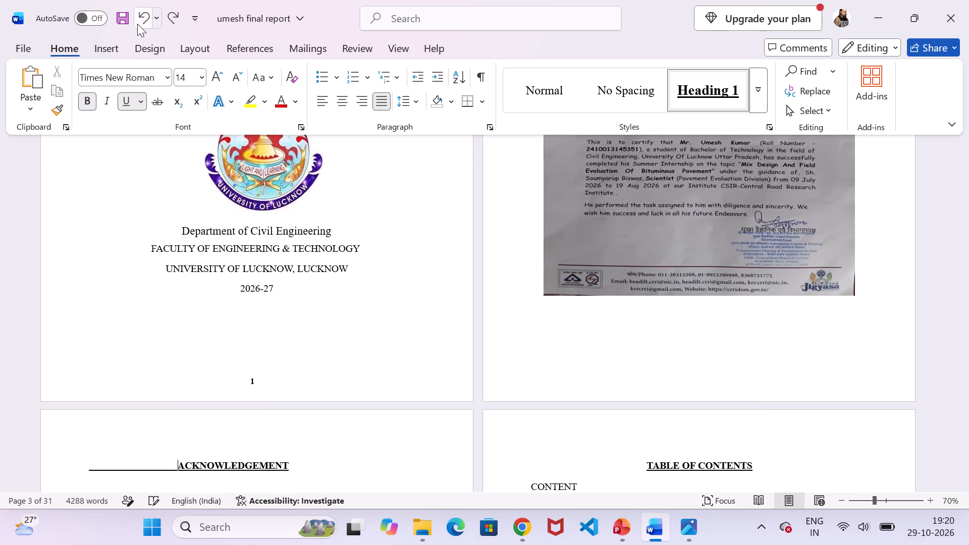
left_click(137, 24)
left_click(137, 24)
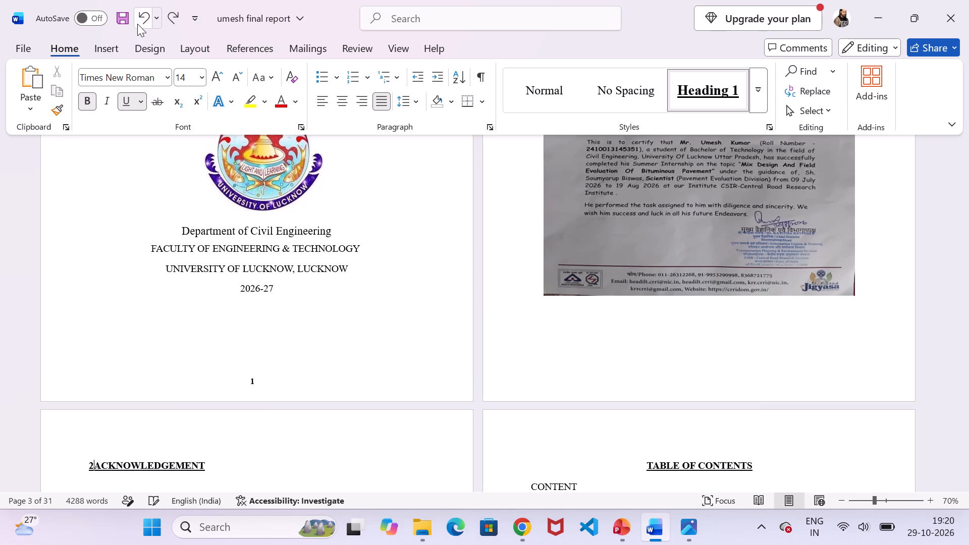
left_click(137, 24)
left_click(137, 24)
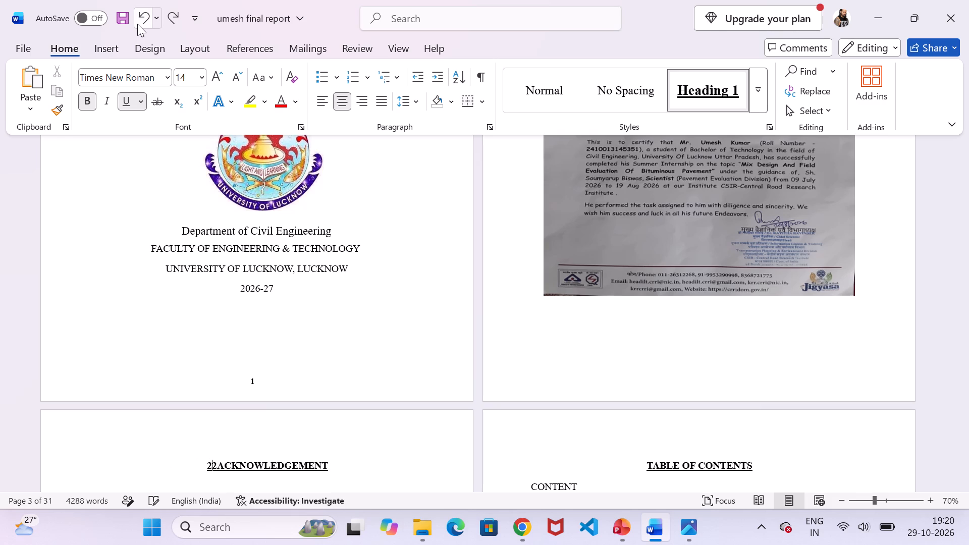
left_click(137, 24)
left_click(137, 24)
left_click(137, 24)
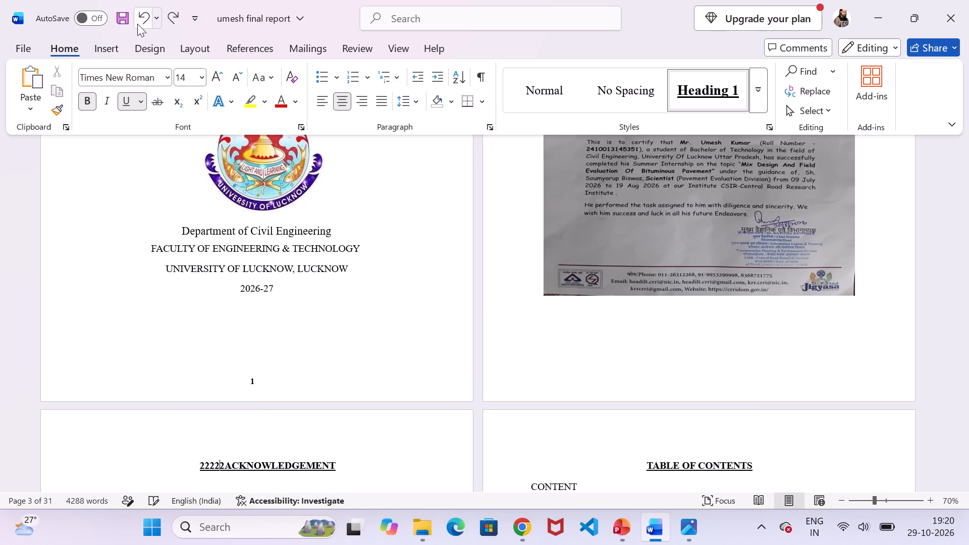
left_click(137, 24)
left_click(137, 24)
left_click(137, 24)
left_click(137, 24)
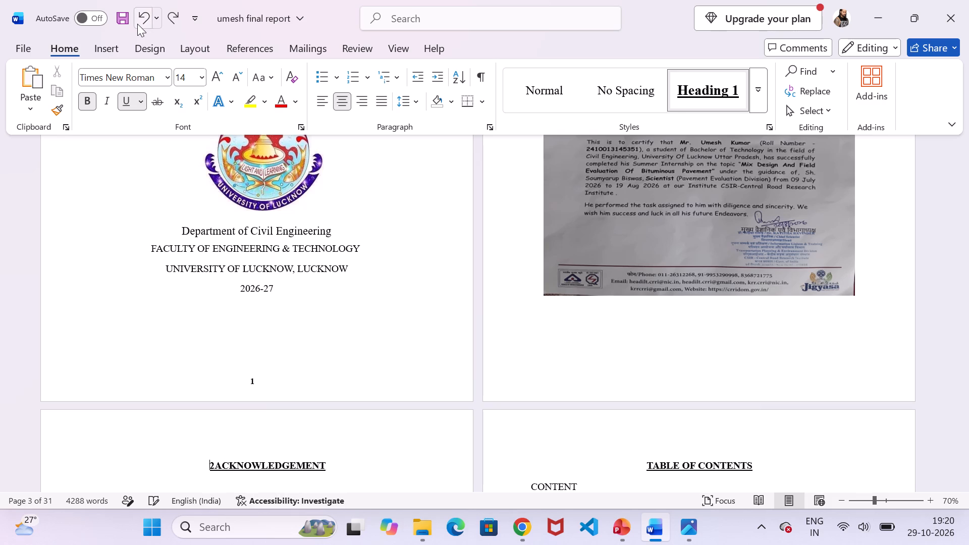
scroll(137, 24, "down", 2)
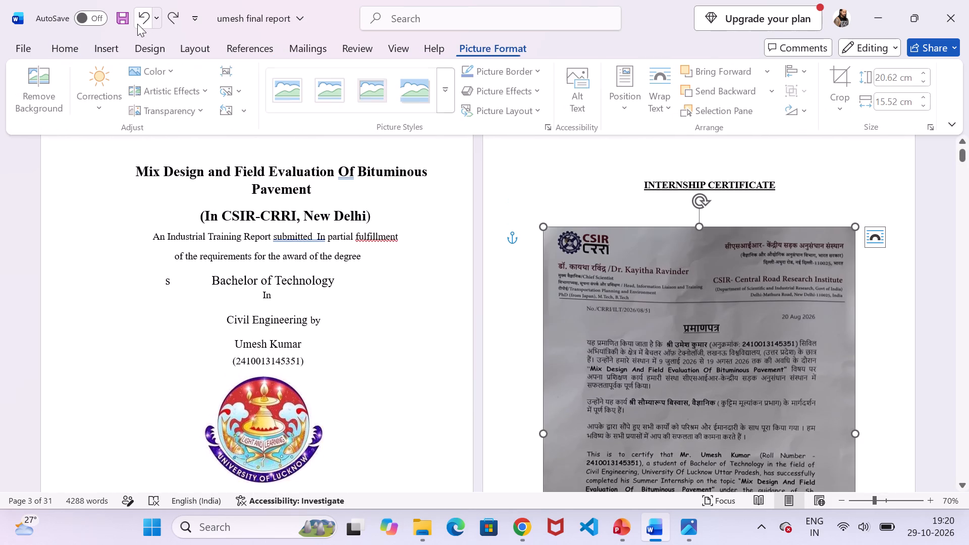
scroll(256, 362, "down", 1)
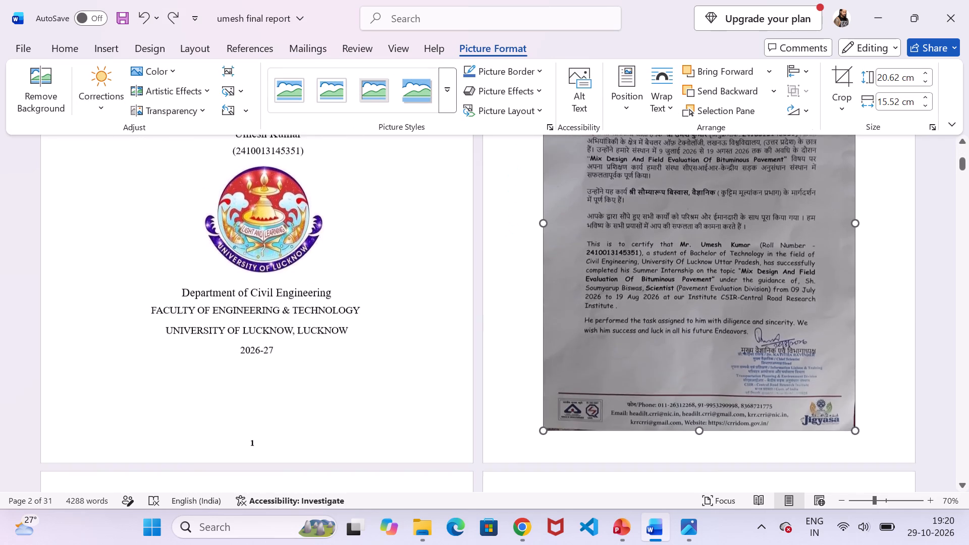
scroll(256, 362, "down", 2)
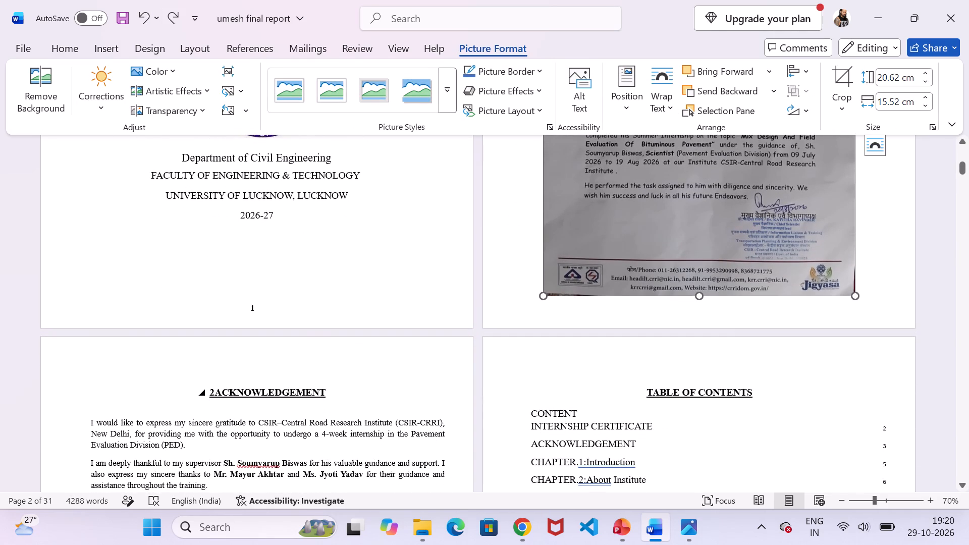
left_click(142, 5)
left_click(138, 18)
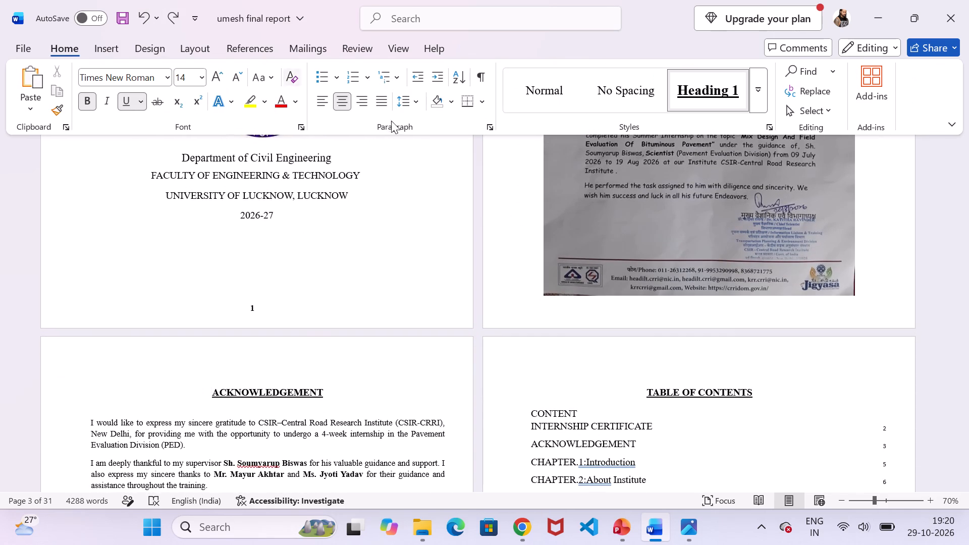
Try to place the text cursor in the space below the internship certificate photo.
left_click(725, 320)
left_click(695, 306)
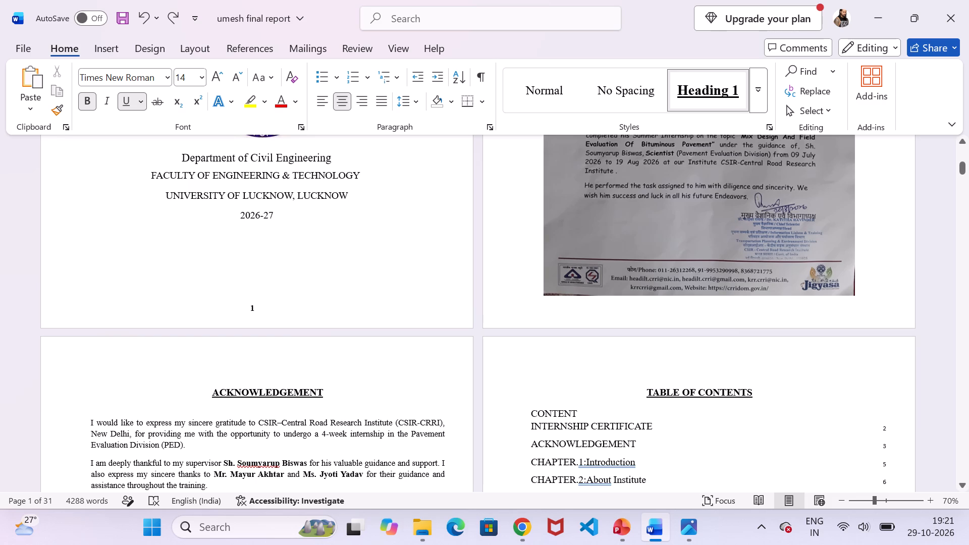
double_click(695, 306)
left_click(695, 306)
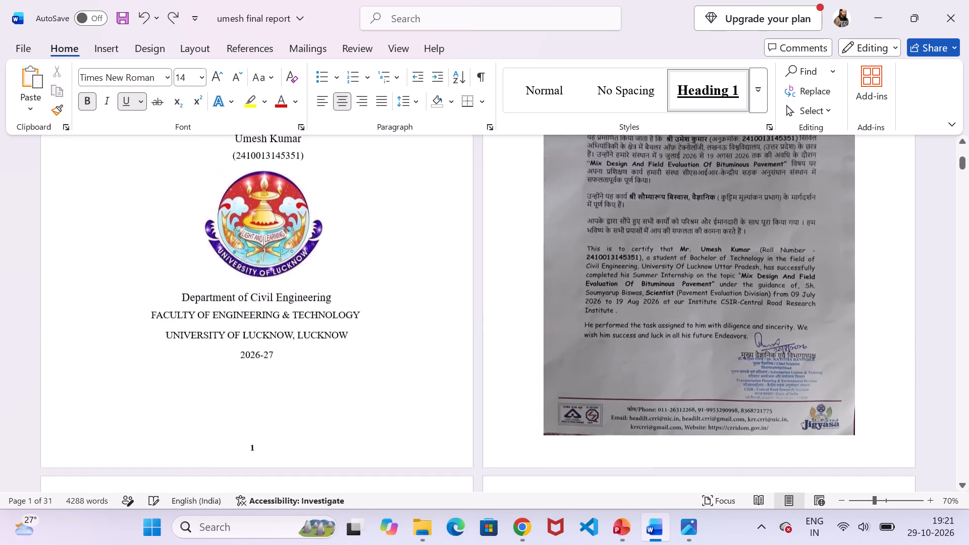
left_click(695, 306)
Enter the page number 3 in the blank space at the foot of the ACKNOWLEDGEMENT page.
scroll(707, 471, "up", 1)
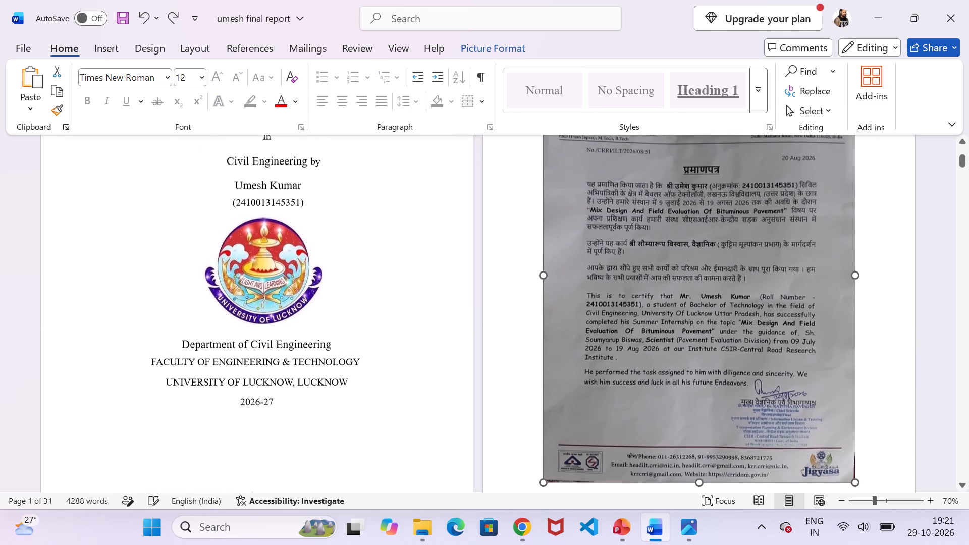
scroll(707, 471, "up", 2)
scroll(707, 471, "down", 1)
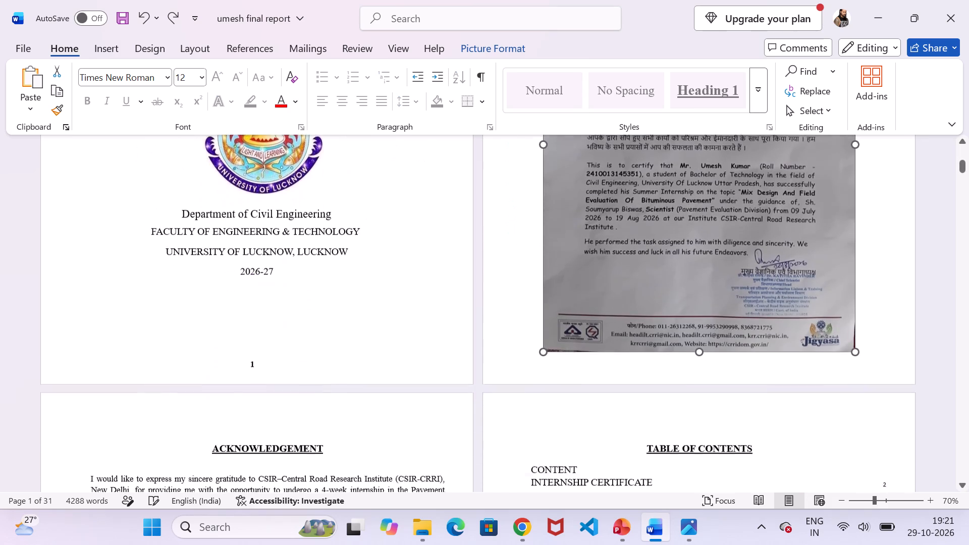
scroll(707, 471, "down", 1)
scroll(397, 400, "down", 2)
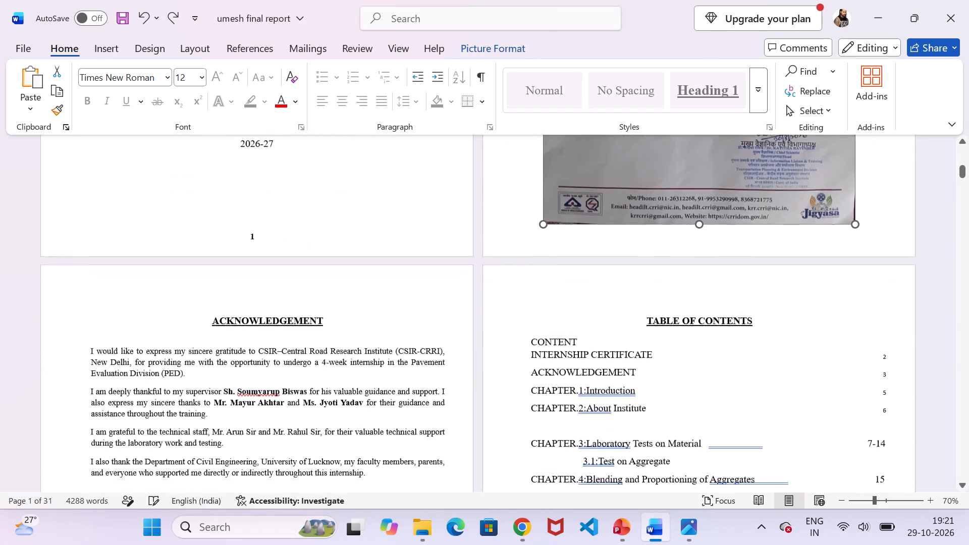
scroll(397, 400, "down", 2)
left_click(249, 438)
scroll(249, 438, "down", 1)
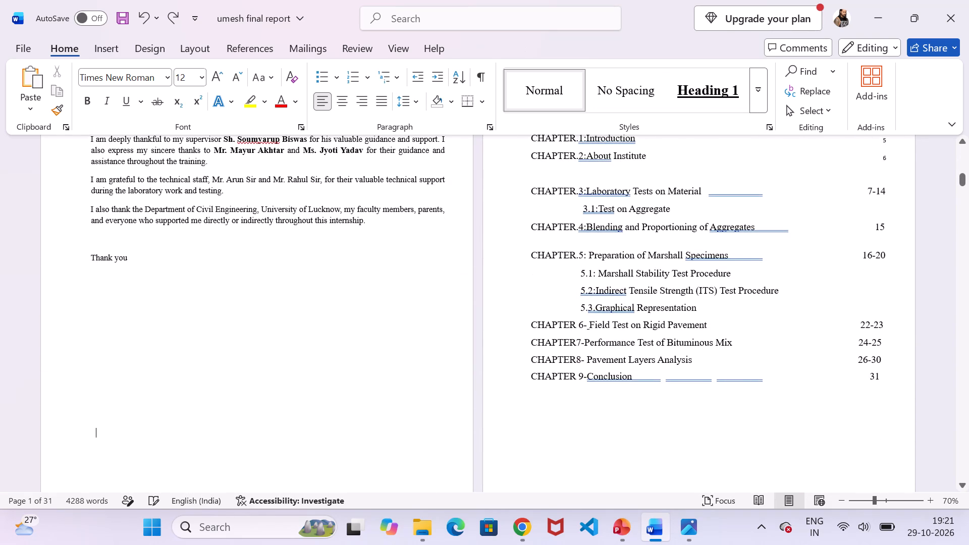
scroll(249, 438, "down", 1)
left_click(238, 404)
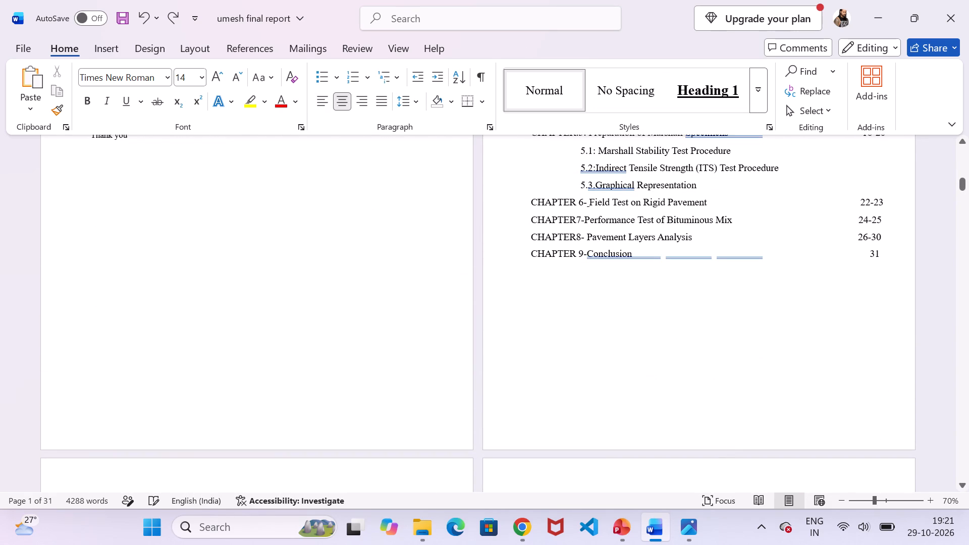
left_click(230, 435)
key("3")
Add spaces after the 3 and enter a second 3 near the page centre on the same line.
key("space")
key("space")
key("space")
key("space")
key("space")
key("space")
key("space")
key("space")
key("space")
key("space")
key("space")
key("space")
key("space")
key("space")
key("space")
key("space")
key("space")
key("space")
key("space")
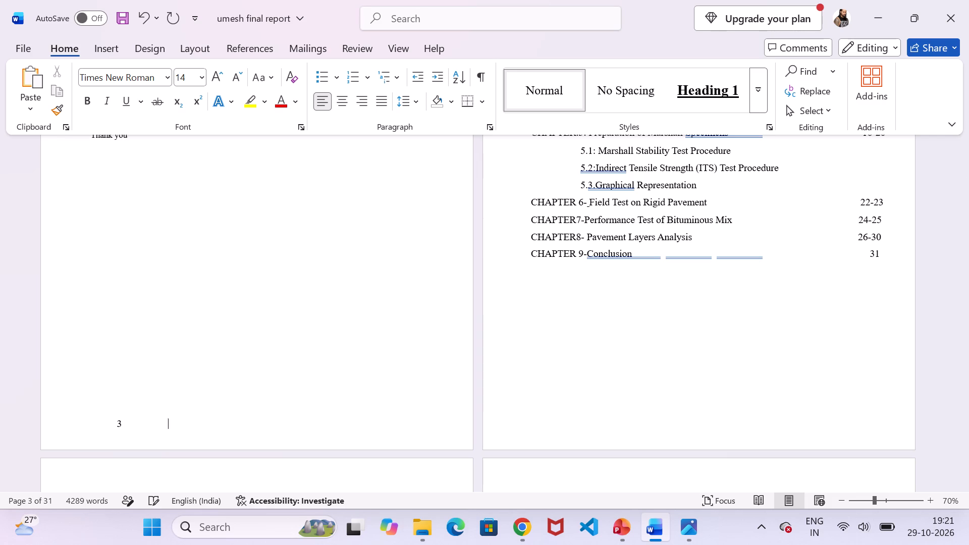
key("space")
key("space")
key("space")
key("space")
key("space")
key("space")
key("space")
key("space")
key("space")
key("space")
key("space")
key("space")
key("space")
key("space")
key("space")
key("space")
key("3")
Delete the first 3 and adjust the spaces so the remaining 3 sits centred at the foot of the ACKNOWLEDGEMENT page.
left_click(129, 421)
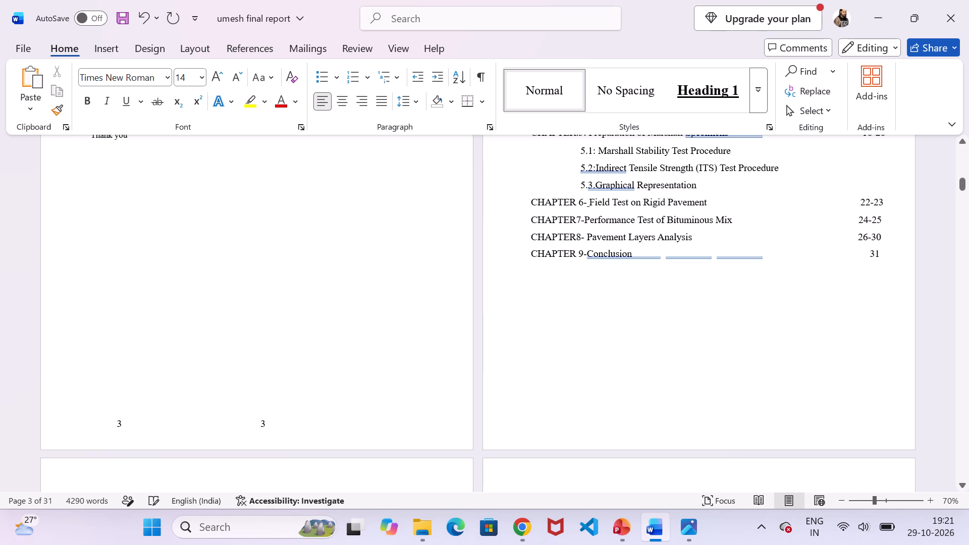
key("BackSpace")
key("BackSpace")
key("BackSpace")
key("BackSpace")
key("BackSpace")
right_click(129, 421)
right_click(129, 421)
left_click(354, 364)
key("space")
key("space")
key("space")
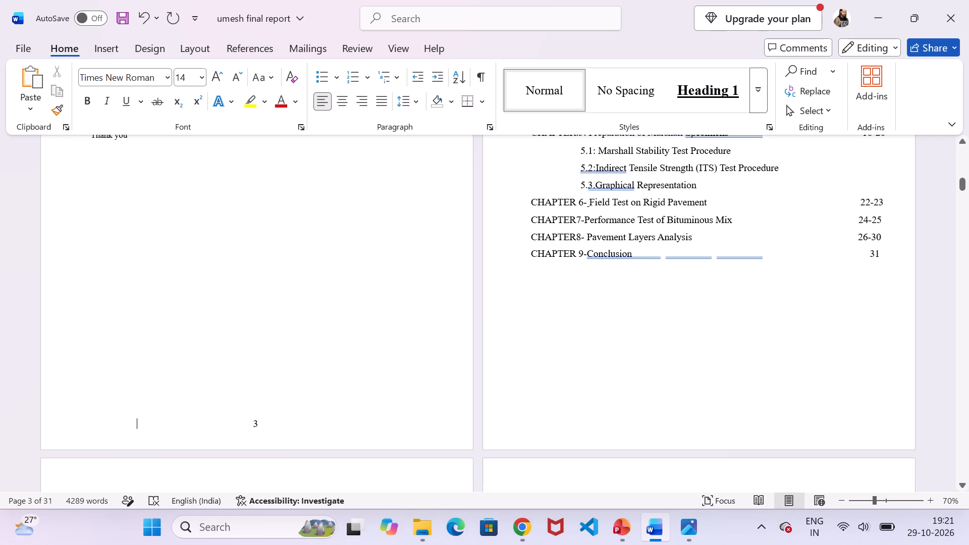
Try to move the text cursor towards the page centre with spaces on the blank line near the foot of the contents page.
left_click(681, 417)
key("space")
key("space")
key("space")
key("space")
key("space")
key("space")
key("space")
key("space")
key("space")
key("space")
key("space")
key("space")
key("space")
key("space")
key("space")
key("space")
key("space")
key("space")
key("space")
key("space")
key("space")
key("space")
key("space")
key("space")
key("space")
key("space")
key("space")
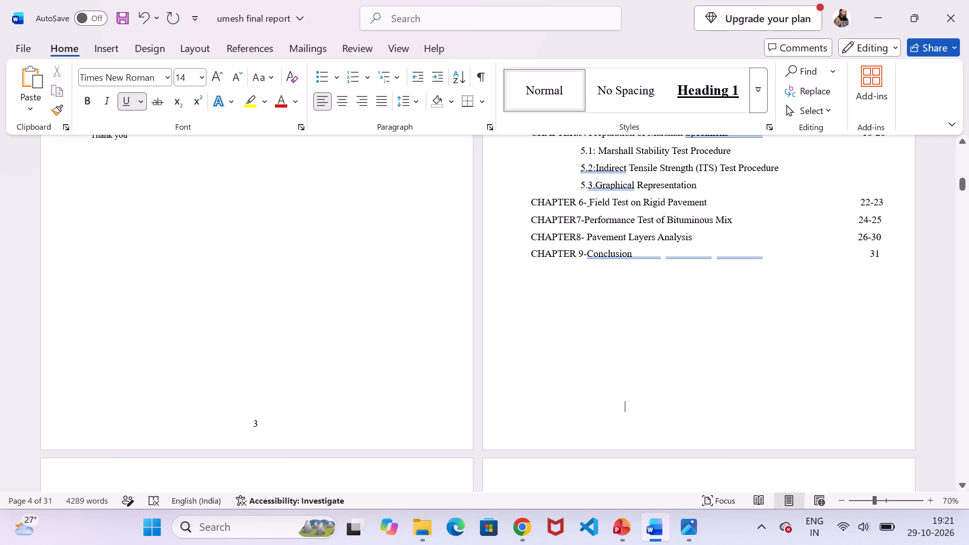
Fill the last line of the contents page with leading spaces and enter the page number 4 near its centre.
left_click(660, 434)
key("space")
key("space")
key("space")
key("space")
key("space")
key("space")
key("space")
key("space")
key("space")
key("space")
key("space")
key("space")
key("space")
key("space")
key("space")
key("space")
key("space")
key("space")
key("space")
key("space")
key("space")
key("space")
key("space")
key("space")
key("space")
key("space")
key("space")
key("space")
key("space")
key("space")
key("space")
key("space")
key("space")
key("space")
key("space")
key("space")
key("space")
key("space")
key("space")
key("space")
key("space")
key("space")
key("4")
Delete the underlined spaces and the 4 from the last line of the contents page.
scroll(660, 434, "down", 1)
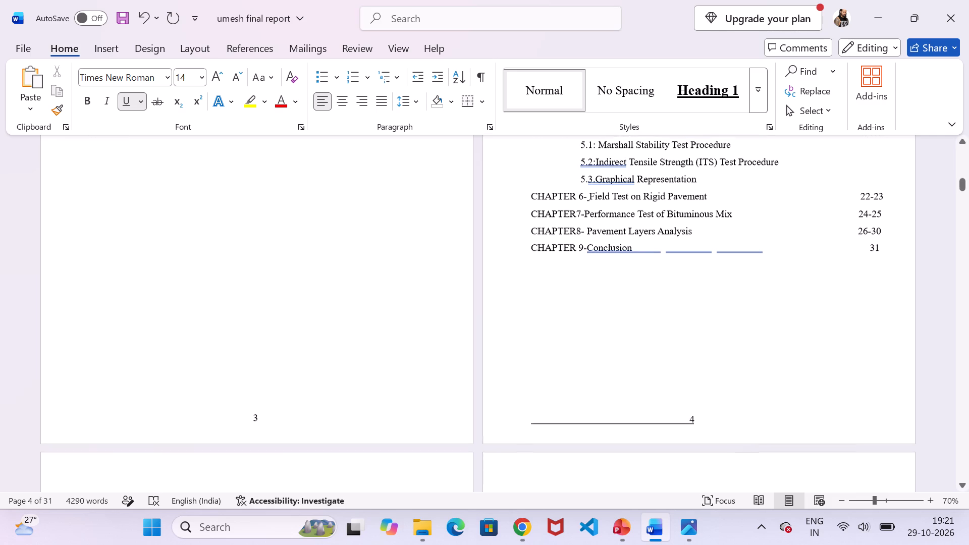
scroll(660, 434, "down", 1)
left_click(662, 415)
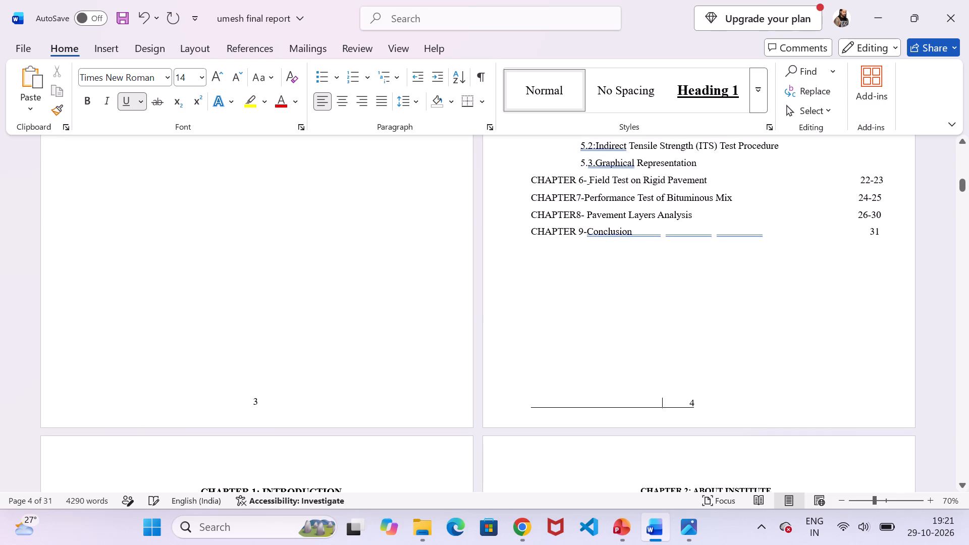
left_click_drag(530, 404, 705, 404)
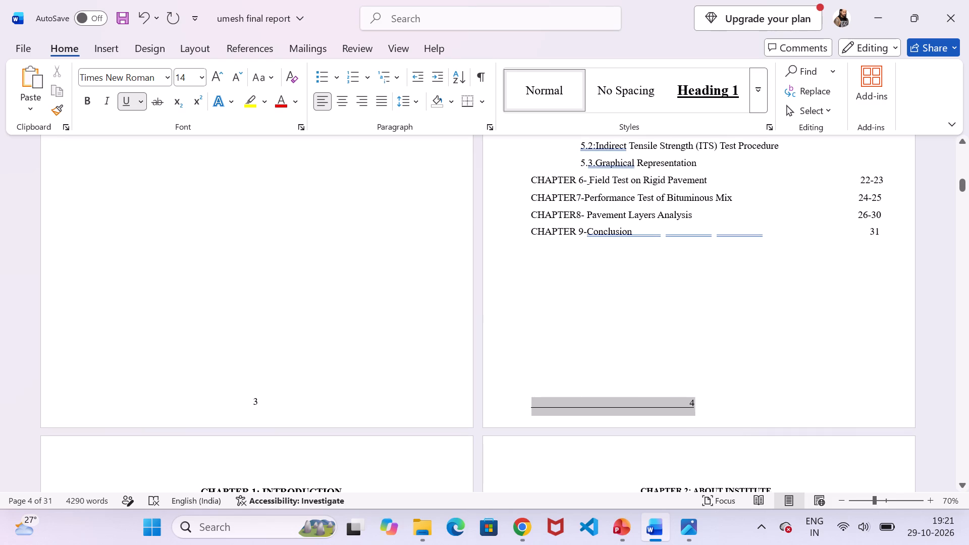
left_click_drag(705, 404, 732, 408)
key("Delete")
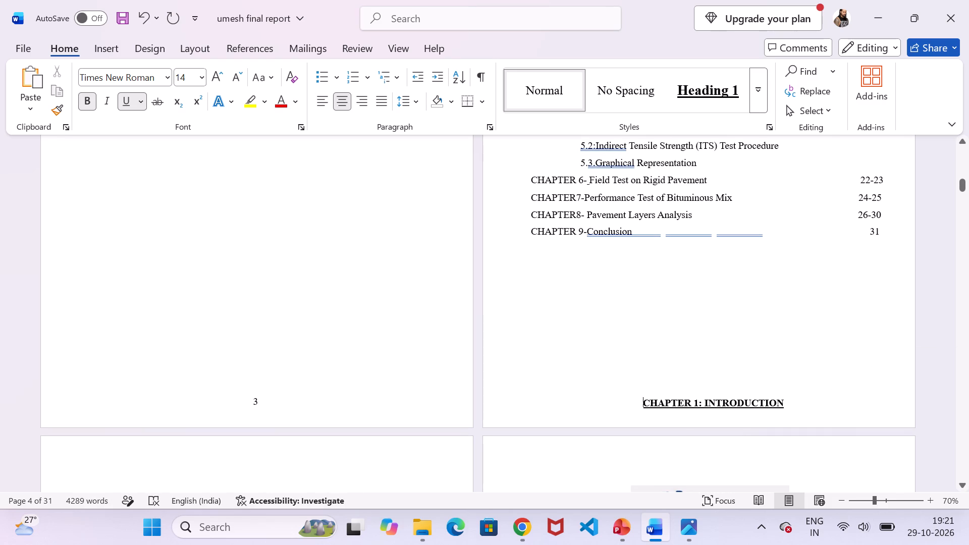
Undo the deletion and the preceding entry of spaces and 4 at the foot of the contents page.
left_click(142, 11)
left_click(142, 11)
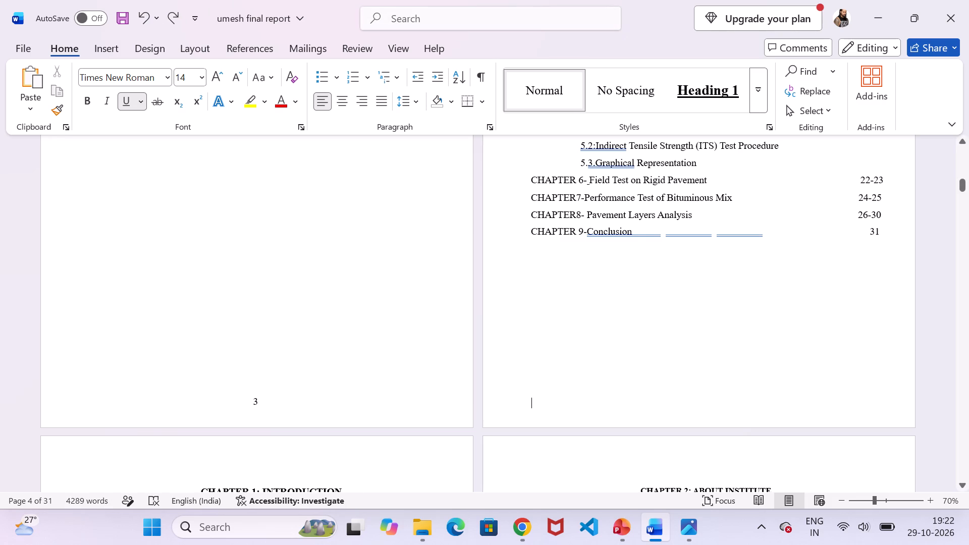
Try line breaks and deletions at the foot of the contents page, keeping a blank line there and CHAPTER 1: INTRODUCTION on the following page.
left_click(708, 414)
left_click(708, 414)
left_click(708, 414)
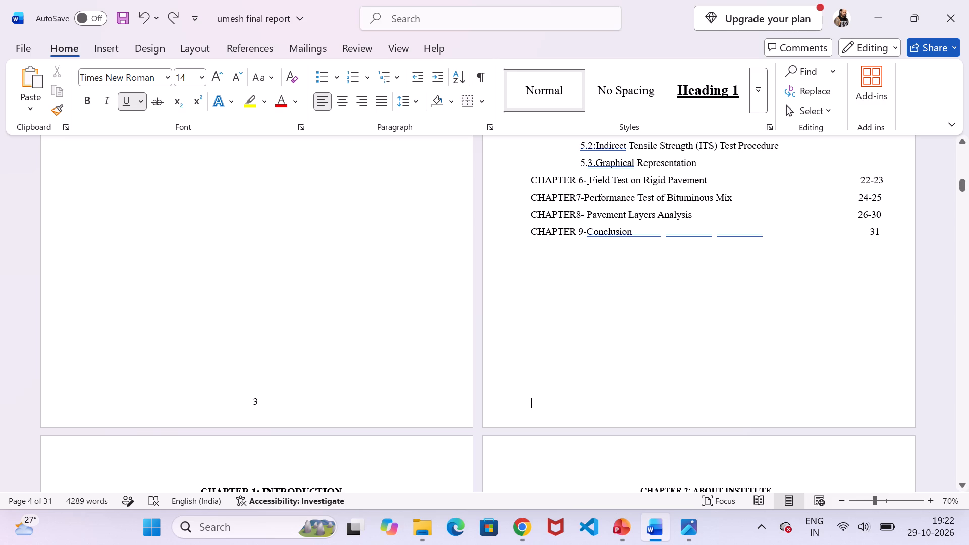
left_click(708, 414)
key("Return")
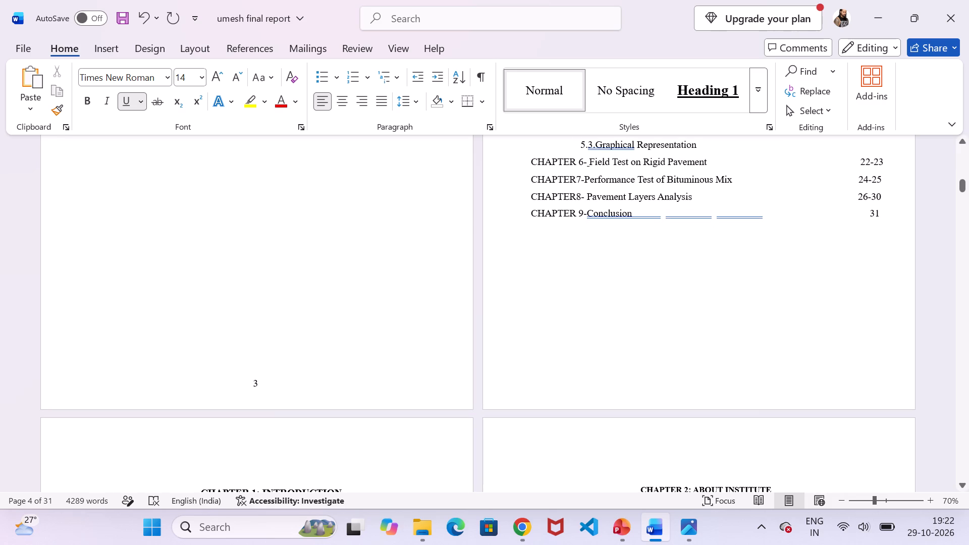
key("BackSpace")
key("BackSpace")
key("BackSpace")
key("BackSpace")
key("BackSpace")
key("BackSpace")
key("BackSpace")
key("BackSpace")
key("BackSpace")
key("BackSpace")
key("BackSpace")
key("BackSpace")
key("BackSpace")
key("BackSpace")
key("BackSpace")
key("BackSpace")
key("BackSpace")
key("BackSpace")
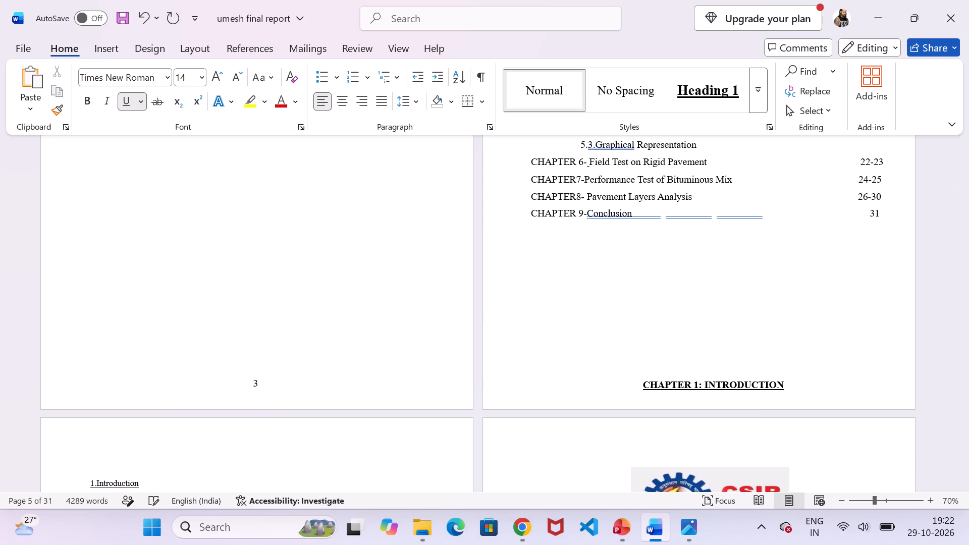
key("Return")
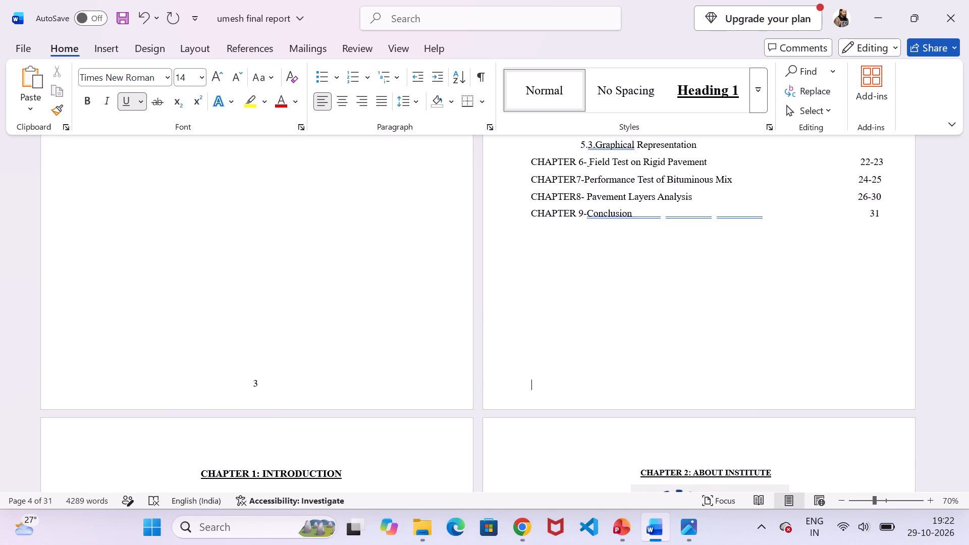
Enter the page number 4 on the blank last line of the contents page.
scroll(708, 414, "down", 1)
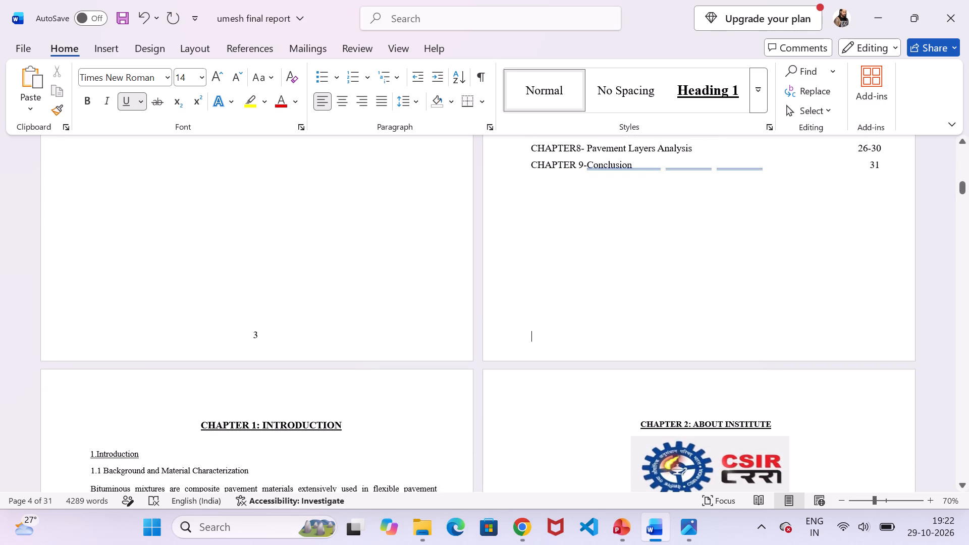
left_click(727, 336)
key("4")
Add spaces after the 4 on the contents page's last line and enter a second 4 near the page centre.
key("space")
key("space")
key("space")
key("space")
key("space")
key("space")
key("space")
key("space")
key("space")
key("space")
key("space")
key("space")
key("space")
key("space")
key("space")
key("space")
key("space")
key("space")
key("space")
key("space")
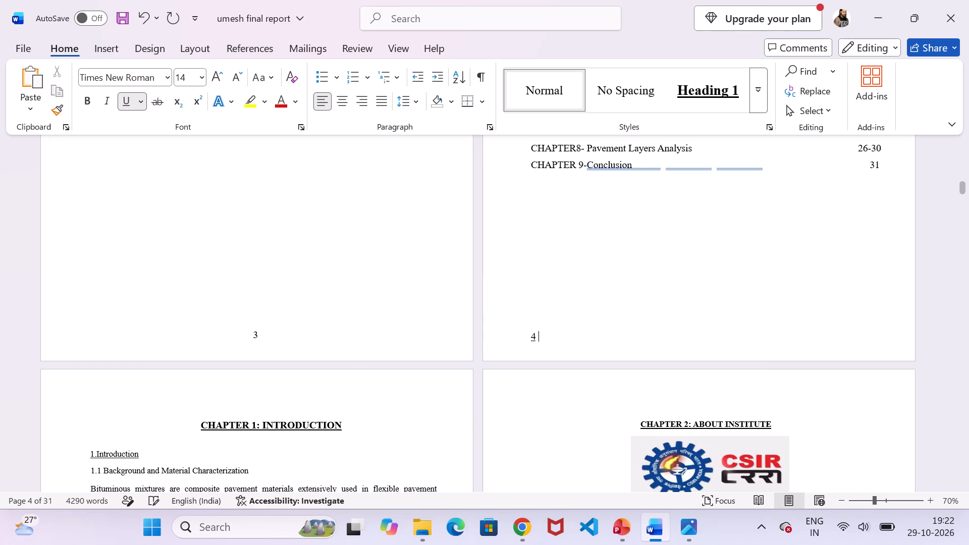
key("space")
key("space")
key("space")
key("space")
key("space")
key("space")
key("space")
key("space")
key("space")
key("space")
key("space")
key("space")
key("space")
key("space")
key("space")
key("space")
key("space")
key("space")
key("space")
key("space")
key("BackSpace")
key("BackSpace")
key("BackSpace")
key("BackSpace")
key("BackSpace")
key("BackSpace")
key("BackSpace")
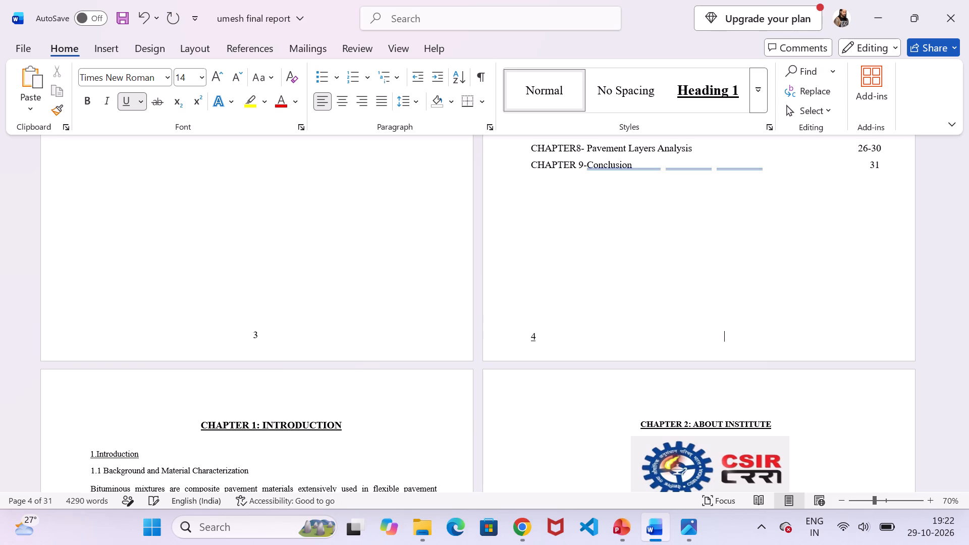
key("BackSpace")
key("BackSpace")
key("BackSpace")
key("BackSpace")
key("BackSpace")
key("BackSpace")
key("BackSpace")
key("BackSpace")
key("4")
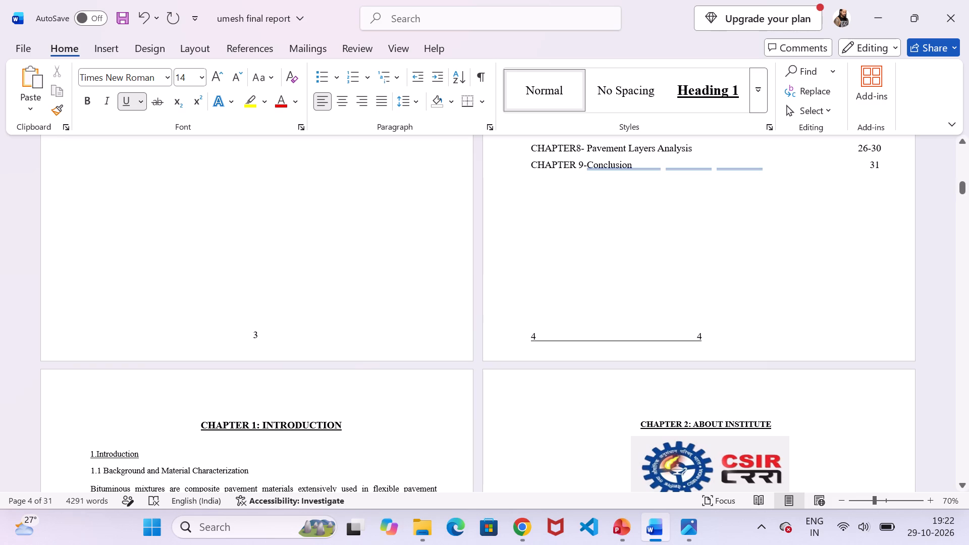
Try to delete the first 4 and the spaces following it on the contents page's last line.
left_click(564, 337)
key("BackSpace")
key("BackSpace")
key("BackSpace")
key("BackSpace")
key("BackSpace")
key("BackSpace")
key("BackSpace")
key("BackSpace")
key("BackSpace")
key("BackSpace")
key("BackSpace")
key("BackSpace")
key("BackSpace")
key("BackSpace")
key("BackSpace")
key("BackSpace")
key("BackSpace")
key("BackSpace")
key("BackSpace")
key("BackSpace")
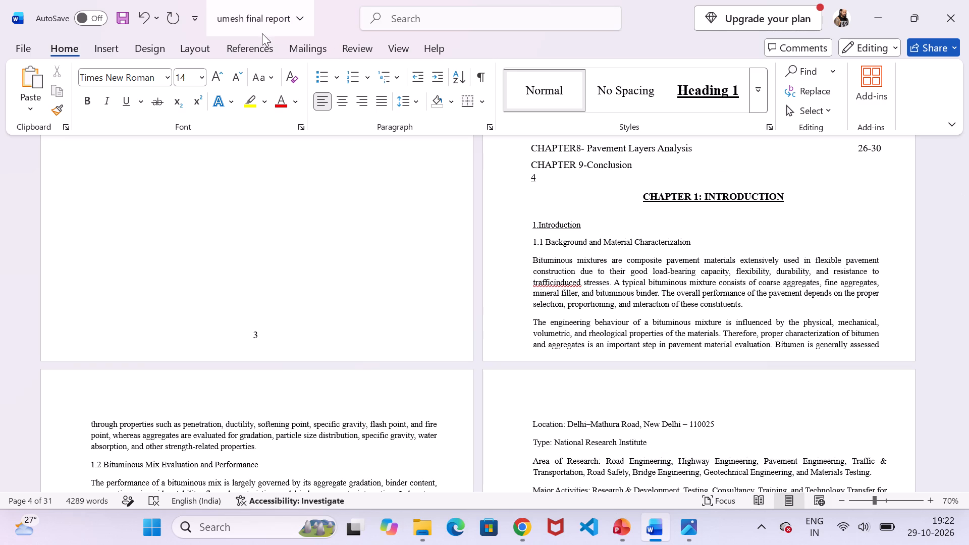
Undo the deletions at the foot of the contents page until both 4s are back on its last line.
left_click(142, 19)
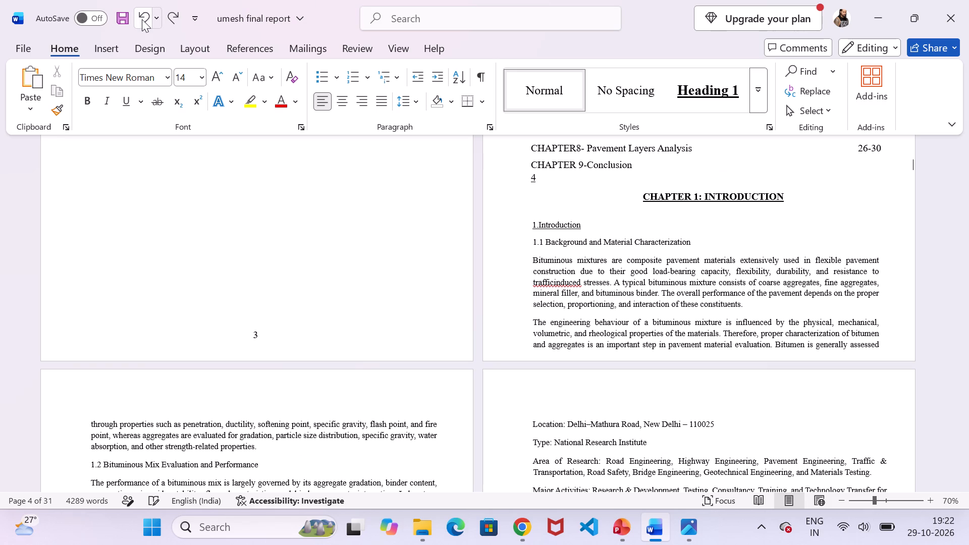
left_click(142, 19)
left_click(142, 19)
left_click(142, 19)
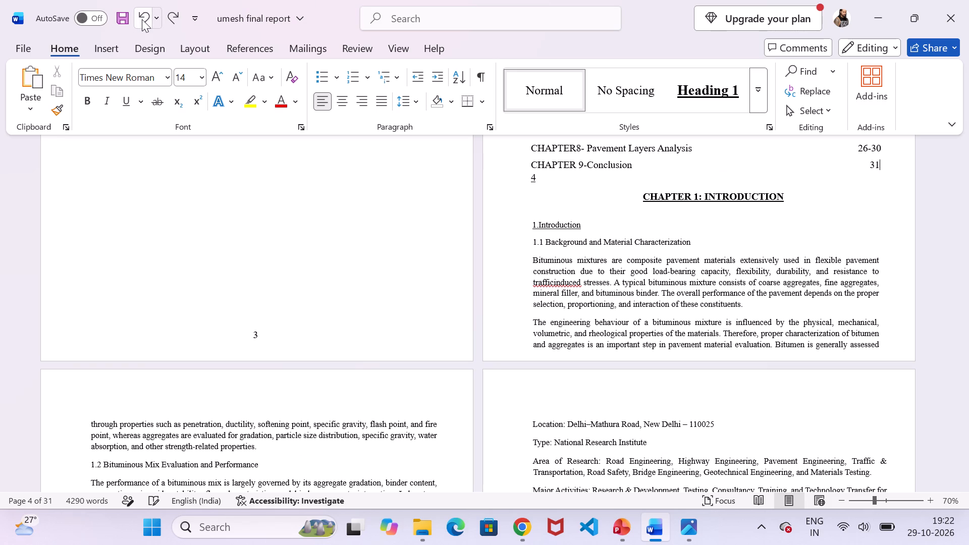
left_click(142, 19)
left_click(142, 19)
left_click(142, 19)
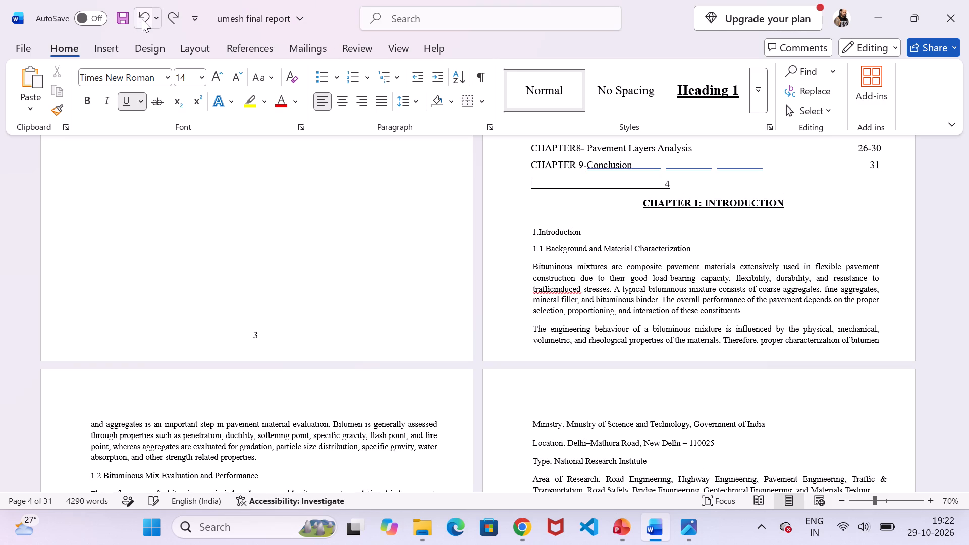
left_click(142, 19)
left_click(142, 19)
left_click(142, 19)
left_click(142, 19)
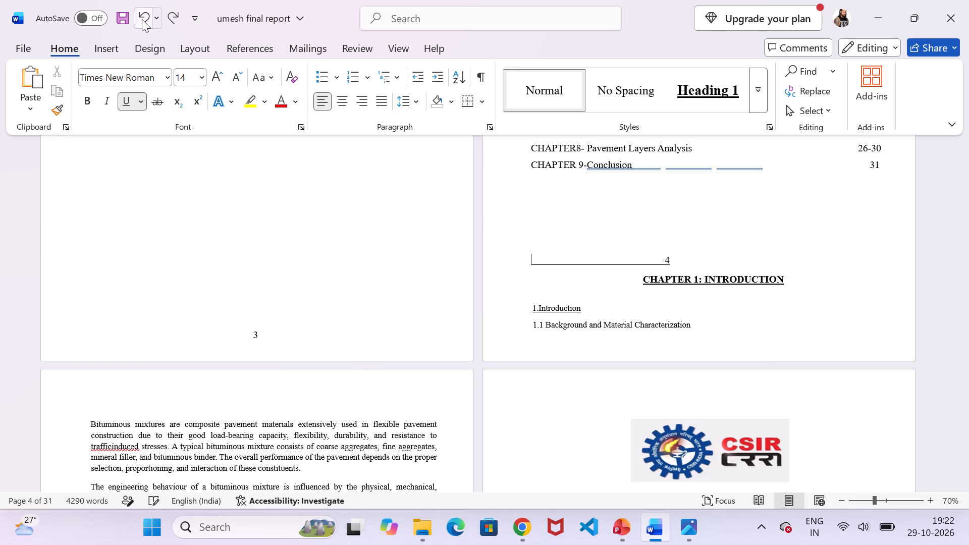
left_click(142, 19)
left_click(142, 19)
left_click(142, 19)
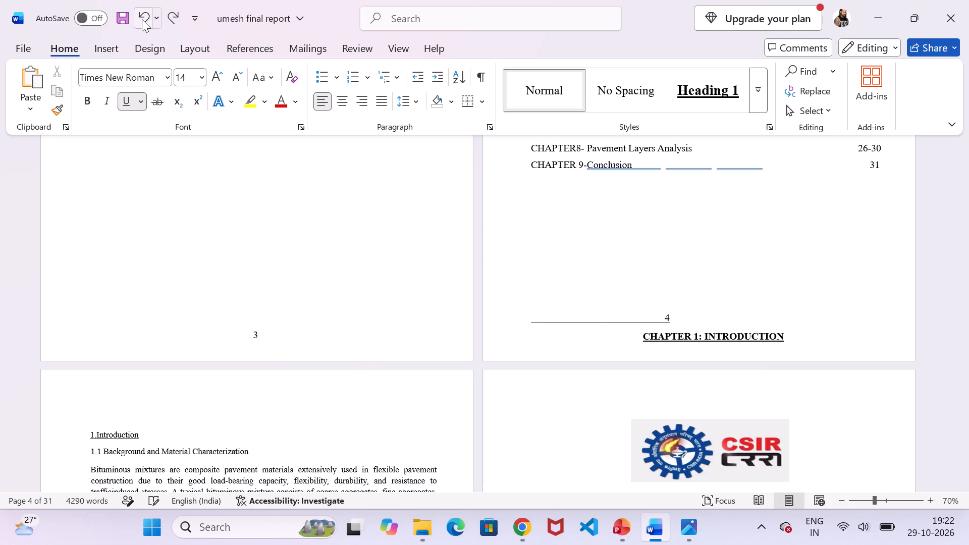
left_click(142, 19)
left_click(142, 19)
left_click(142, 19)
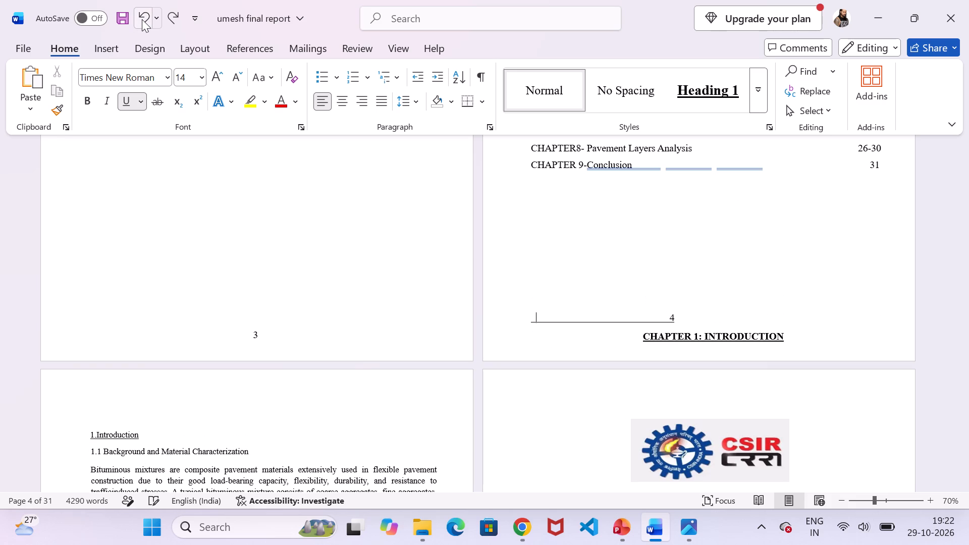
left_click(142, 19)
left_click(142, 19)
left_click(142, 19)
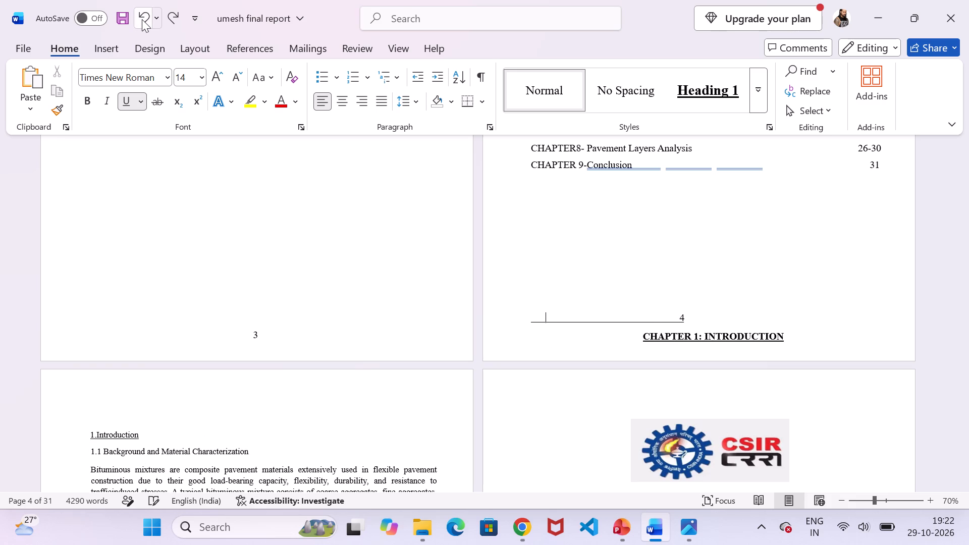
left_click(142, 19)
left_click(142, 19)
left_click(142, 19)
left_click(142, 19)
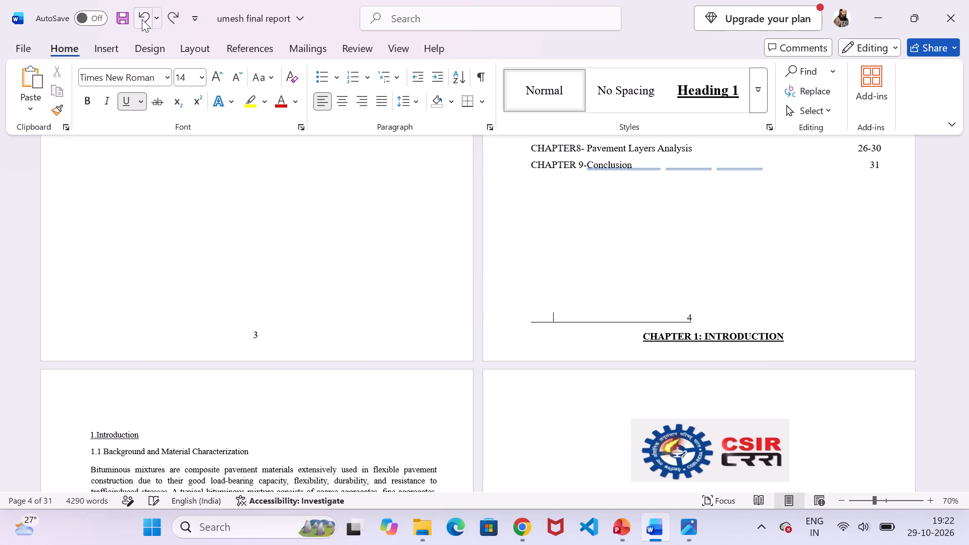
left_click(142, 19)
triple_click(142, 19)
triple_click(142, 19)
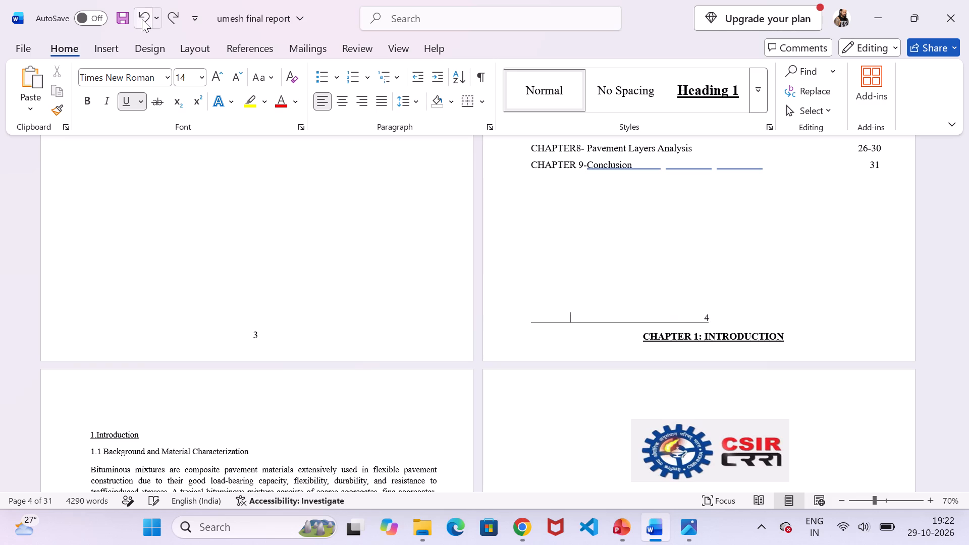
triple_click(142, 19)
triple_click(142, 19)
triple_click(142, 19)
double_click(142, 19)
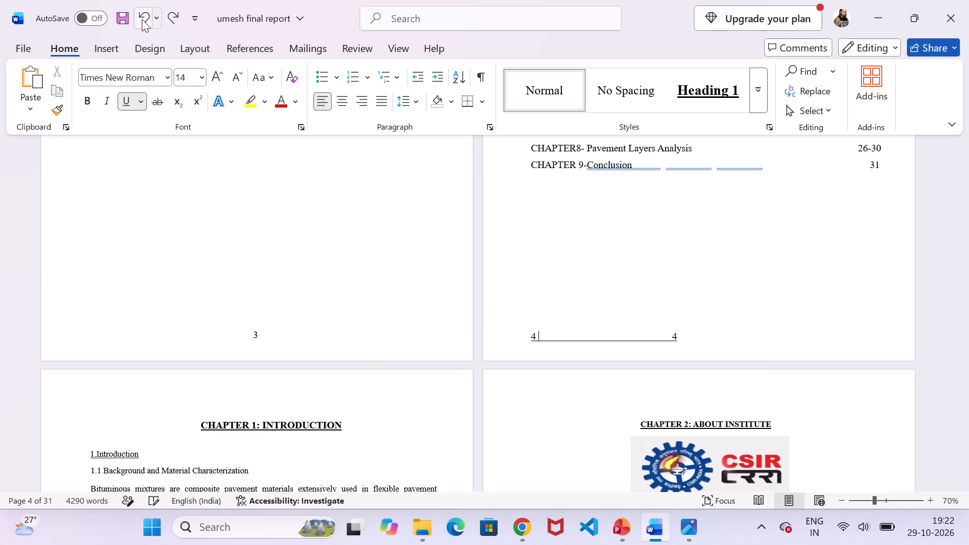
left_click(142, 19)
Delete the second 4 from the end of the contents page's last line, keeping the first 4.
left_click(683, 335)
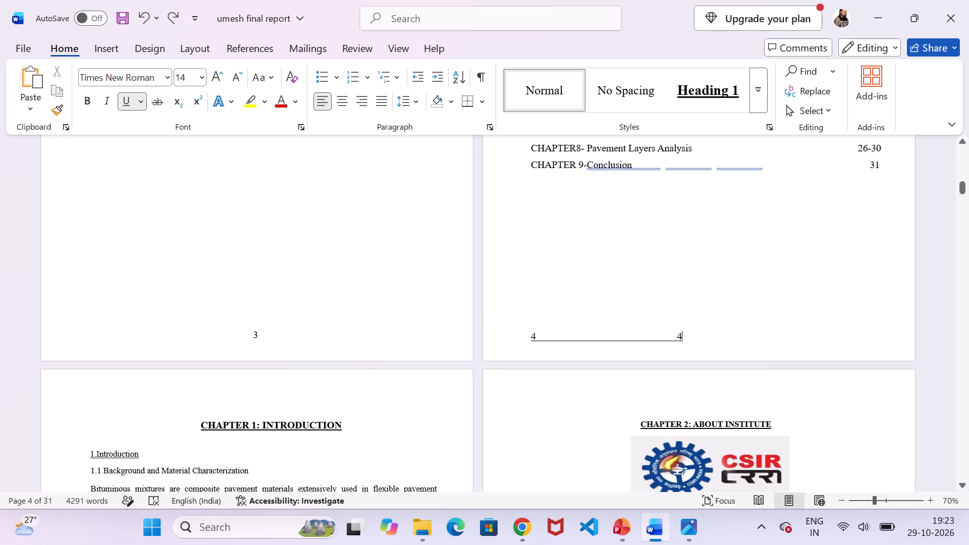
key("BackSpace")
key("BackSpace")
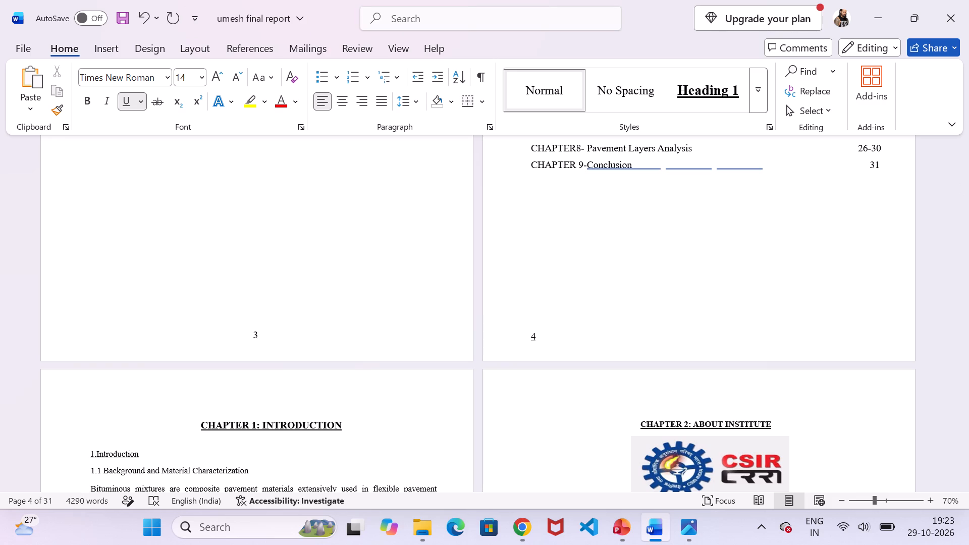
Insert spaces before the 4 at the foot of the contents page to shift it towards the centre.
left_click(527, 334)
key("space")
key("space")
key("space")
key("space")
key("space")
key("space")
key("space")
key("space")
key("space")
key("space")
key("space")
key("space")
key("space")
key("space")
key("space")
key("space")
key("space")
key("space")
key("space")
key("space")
Delete all the spaces before the 4 on the contents page's last line, bringing it back to the left margin.
key("BackSpace")
key("BackSpace")
key("BackSpace")
key("BackSpace")
key("BackSpace")
key("BackSpace")
key("BackSpace")
key("BackSpace")
key("BackSpace")
key("BackSpace")
key("BackSpace")
key("BackSpace")
key("BackSpace")
key("BackSpace")
key("BackSpace")
key("BackSpace")
key("BackSpace")
key("BackSpace")
key("BackSpace")
key("BackSpace")
key("BackSpace")
key("BackSpace")
key("BackSpace")
key("BackSpace")
key("BackSpace")
key("BackSpace")
key("BackSpace")
key("BackSpace")
key("BackSpace")
key("BackSpace")
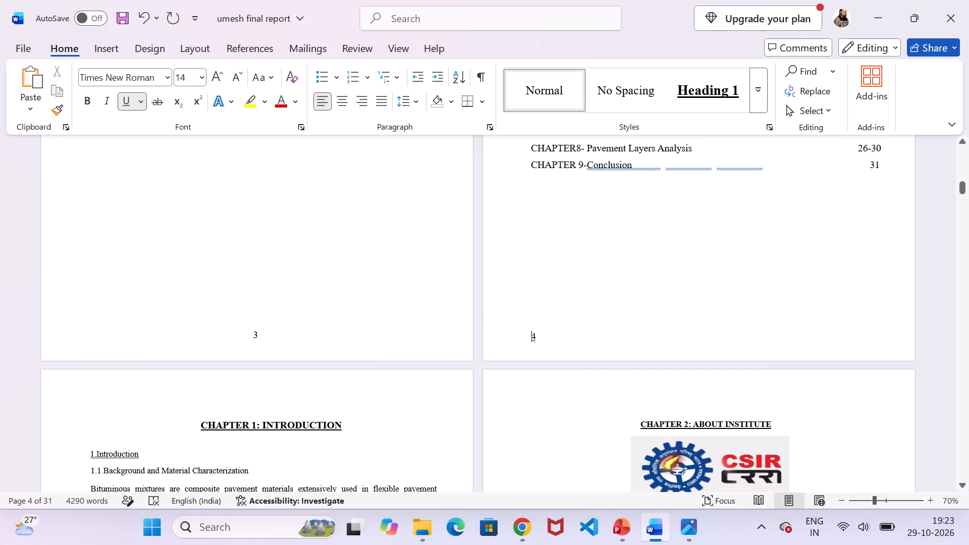
Delete the 4 and the spaces after it so the contents page's last line is empty.
left_click(545, 338)
key("BackSpace")
key("BackSpace")
key("BackSpace")
key("BackSpace")
key("BackSpace")
key("BackSpace")
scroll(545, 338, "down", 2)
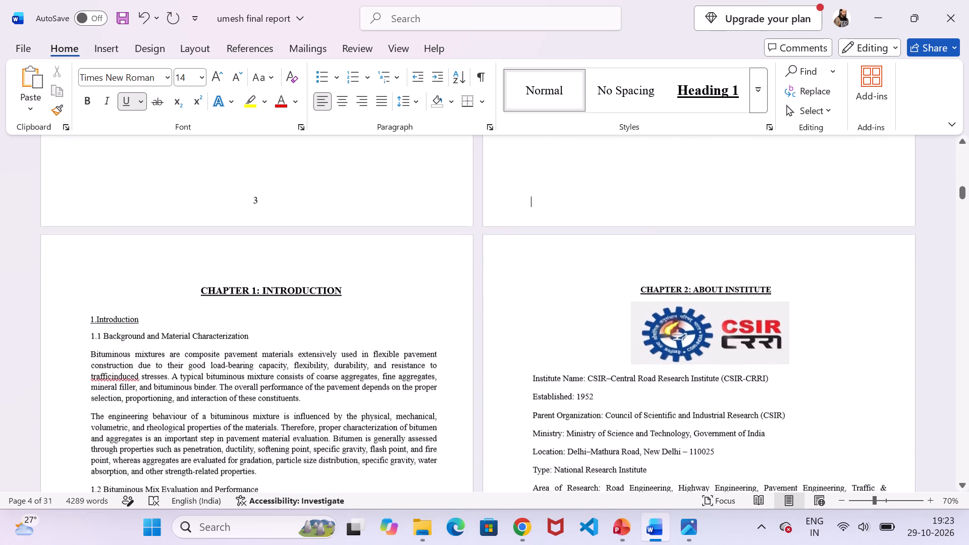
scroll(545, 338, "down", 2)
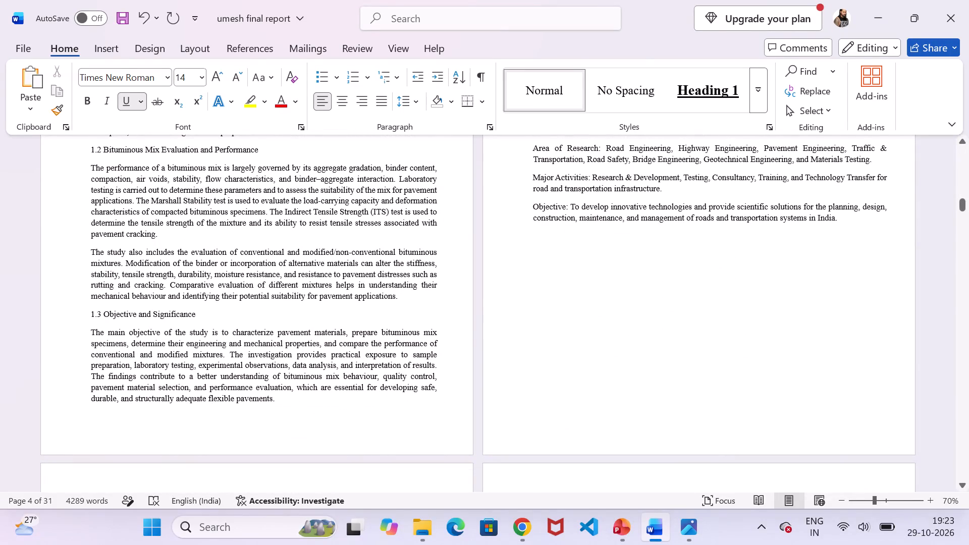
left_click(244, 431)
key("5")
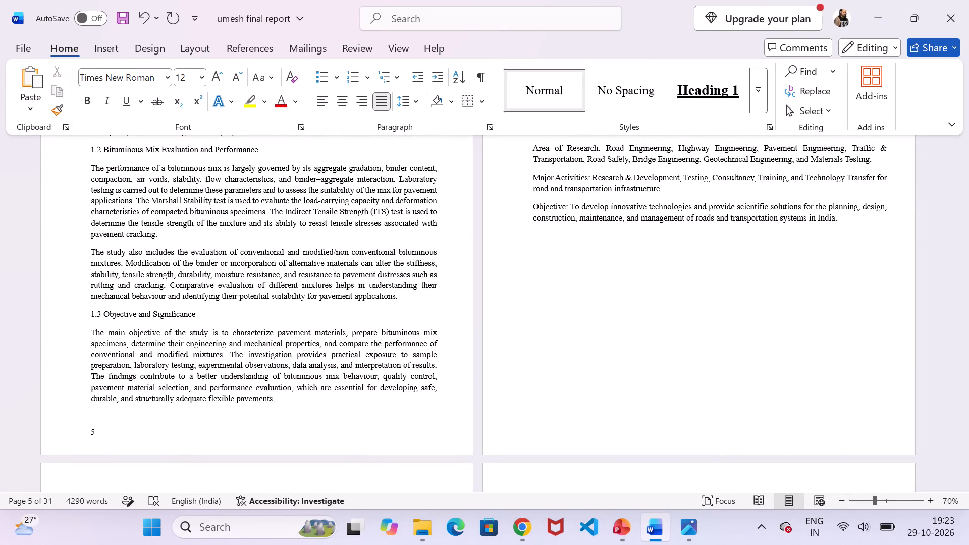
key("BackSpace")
Review the opening pages from the cover to the Chapter 1 page, checking the page numbers at their feet.
scroll(244, 431, "up", 2)
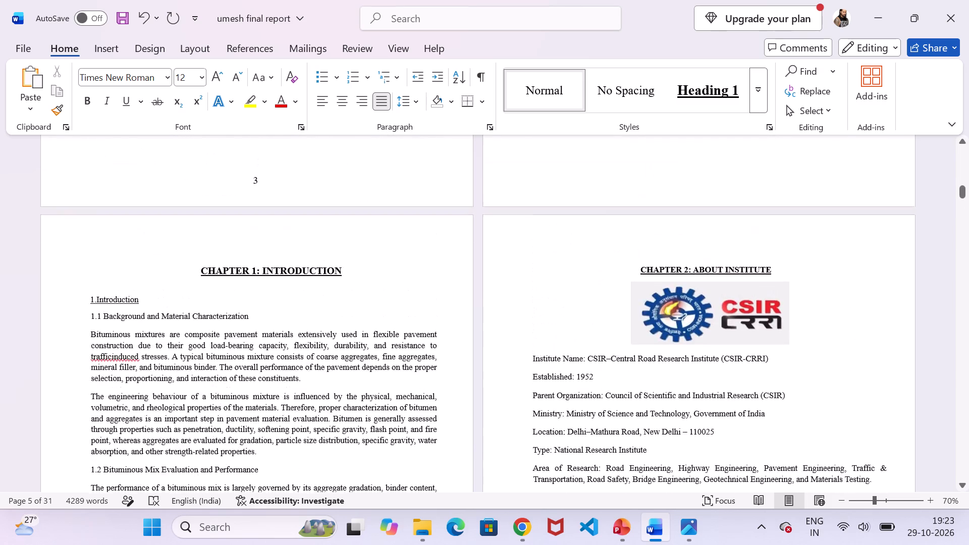
scroll(244, 431, "up", 3)
scroll(244, 431, "down", 1)
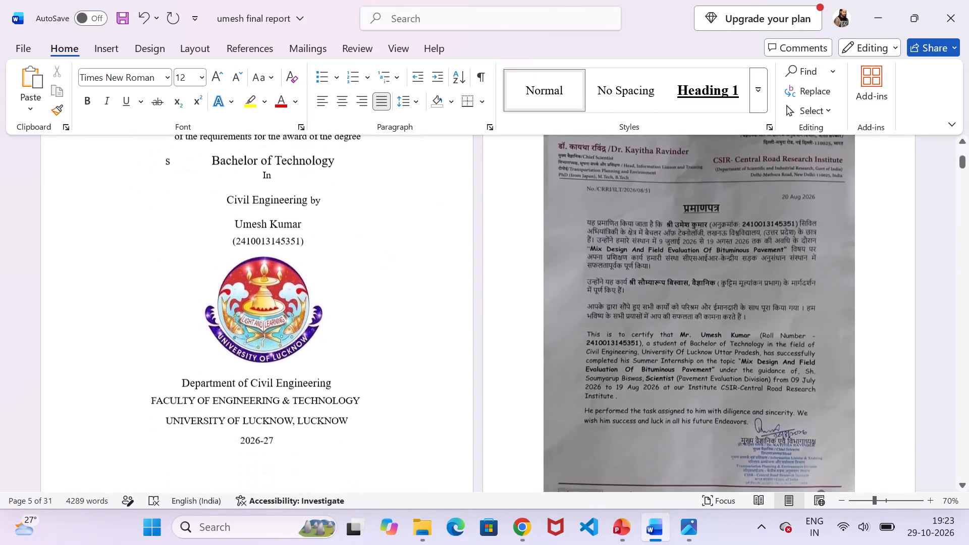
scroll(244, 431, "down", 1)
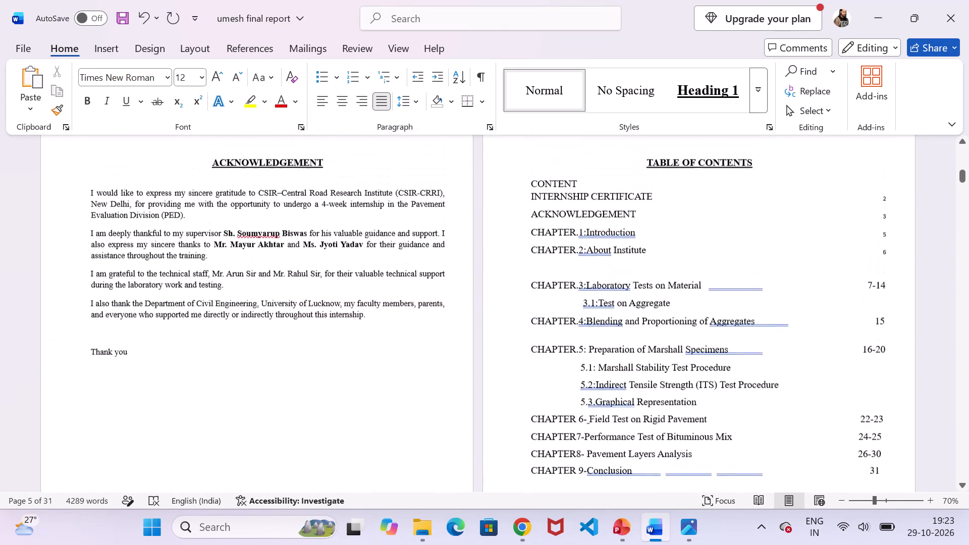
scroll(244, 431, "down", 3)
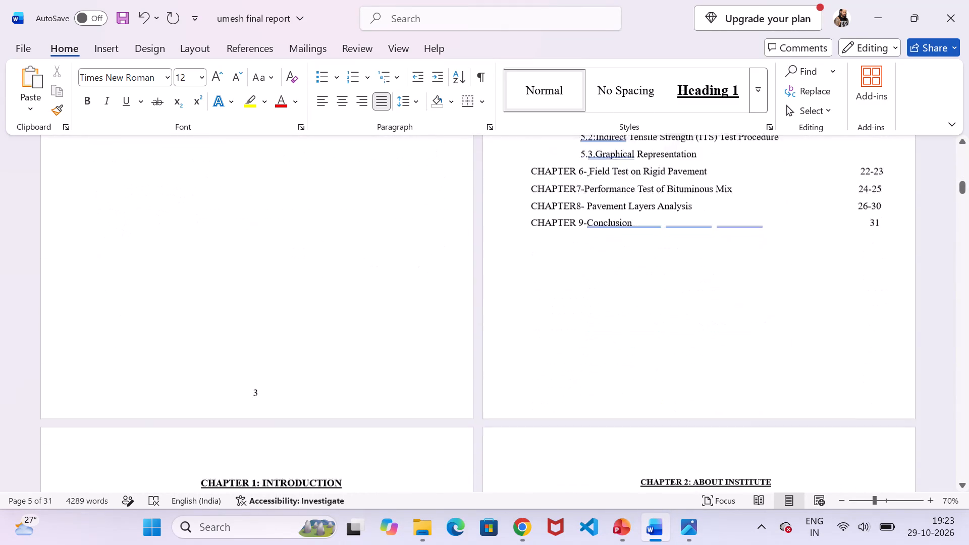
scroll(244, 431, "down", 2)
scroll(244, 431, "up", 1)
scroll(244, 431, "down", 1)
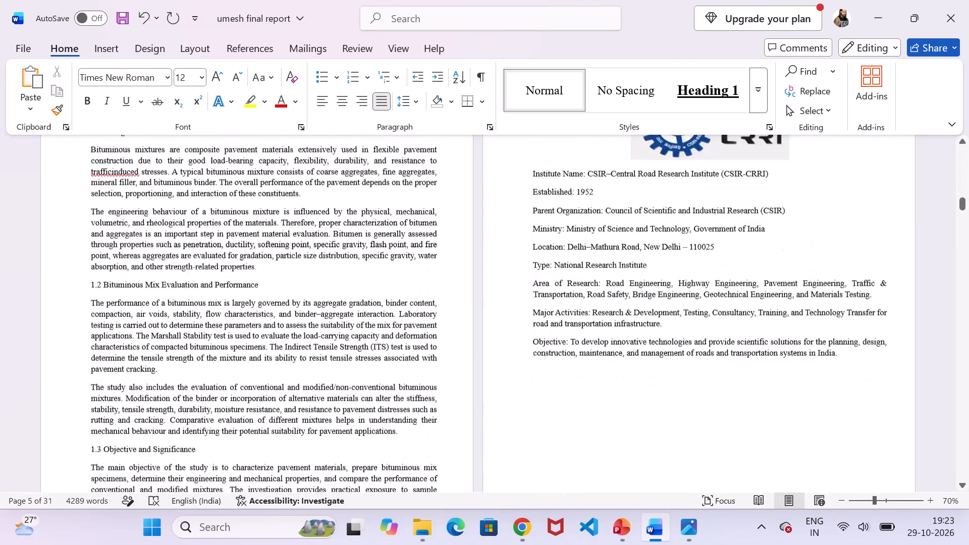
Centre the last line of the Chapter 1 page and enter 5 as its page number.
scroll(244, 431, "down", 1)
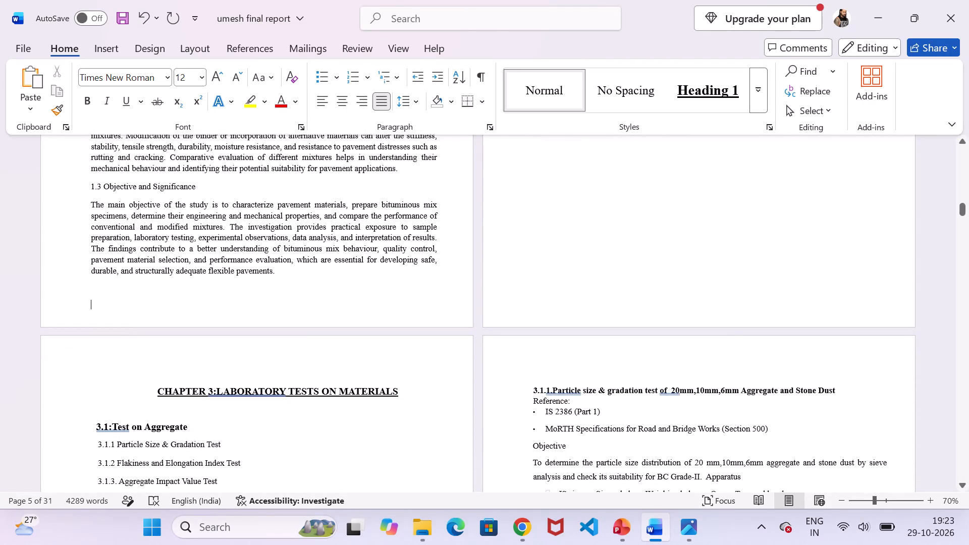
left_click(324, 99)
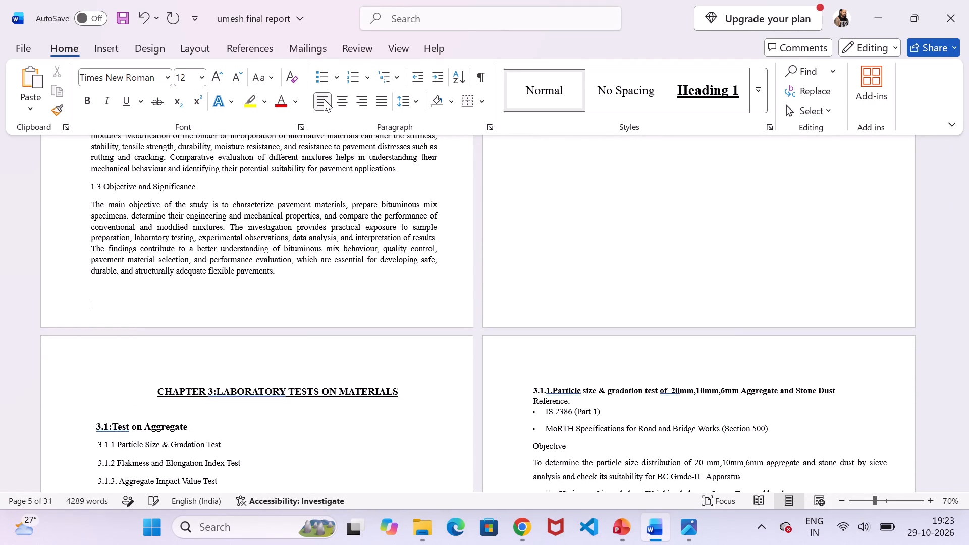
left_click(347, 100)
key("5")
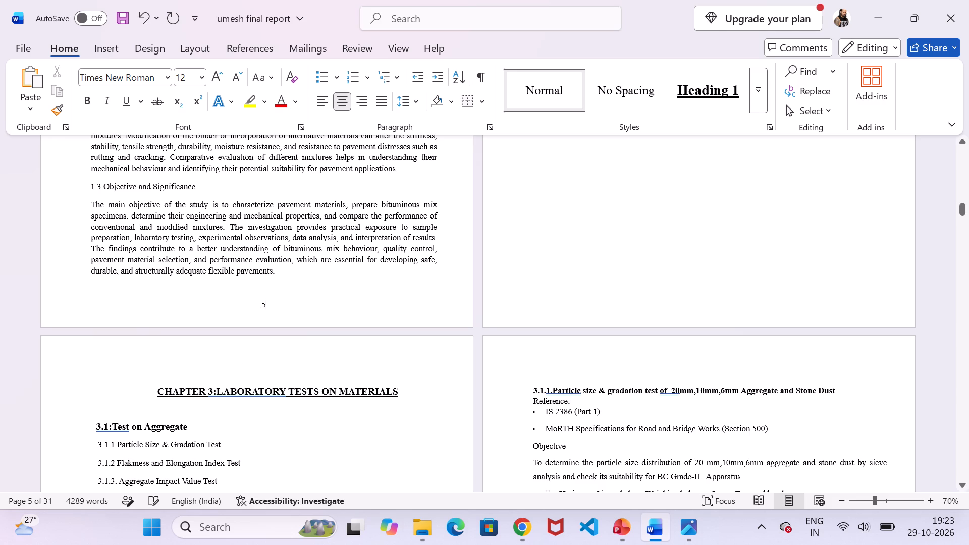
Make the page number 5 at the foot of the Chapter 1 page bold.
scroll(252, 332, "up", 1)
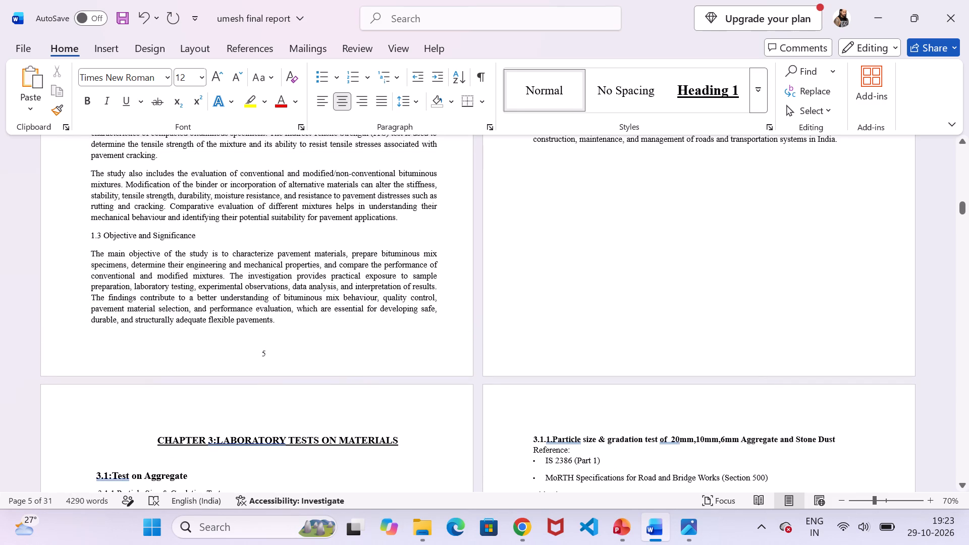
left_click(81, 97)
left_click(264, 358)
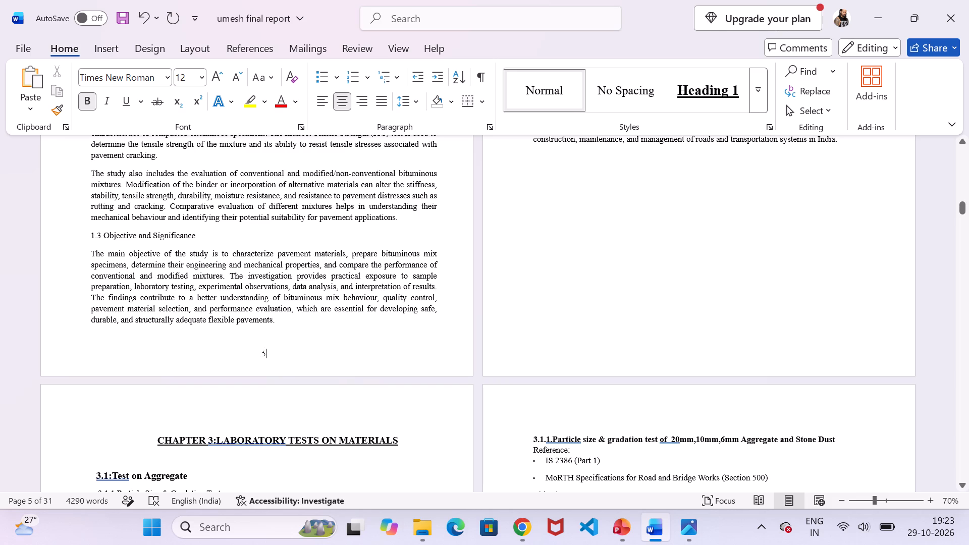
key("BackSpace")
key("5")
left_click(86, 92)
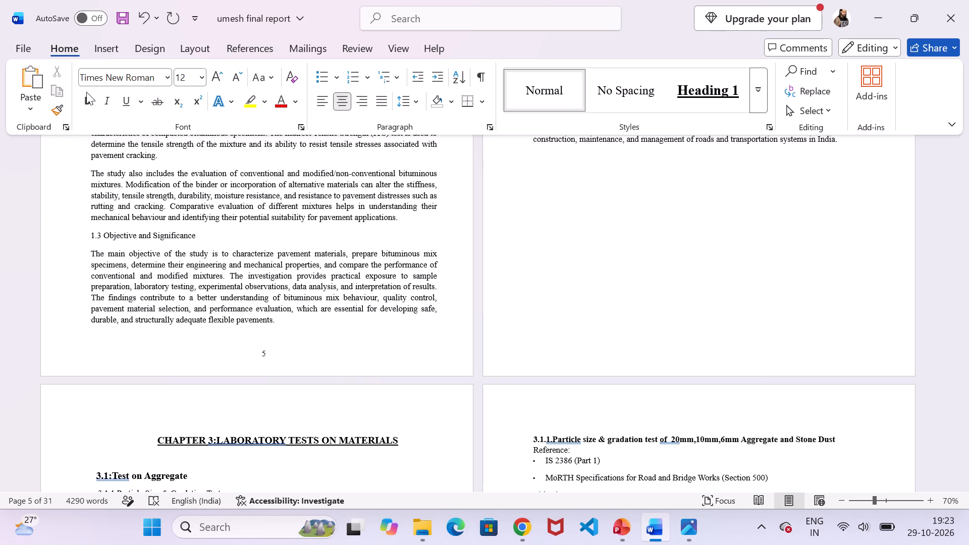
left_click(86, 100)
double_click(264, 353)
left_click(274, 332)
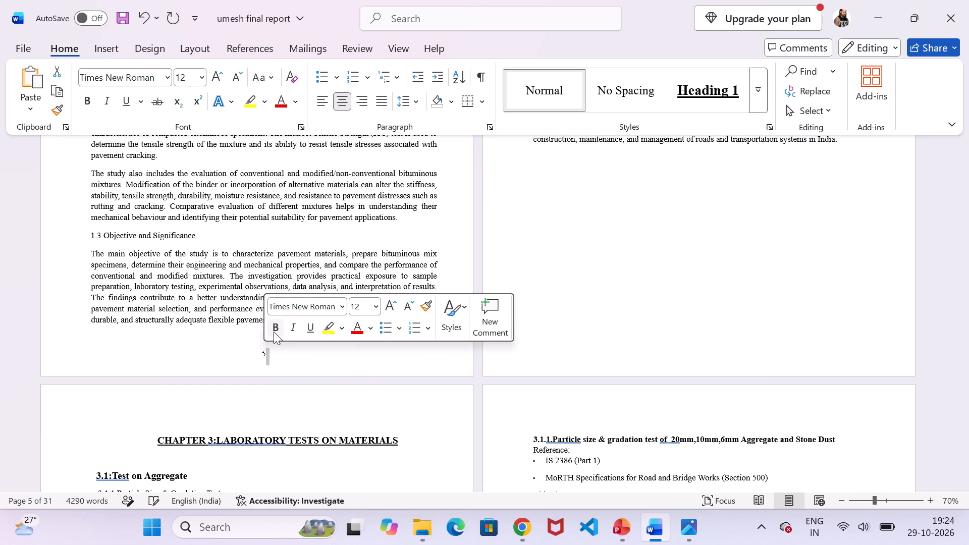
double_click(261, 354)
double_click(261, 354)
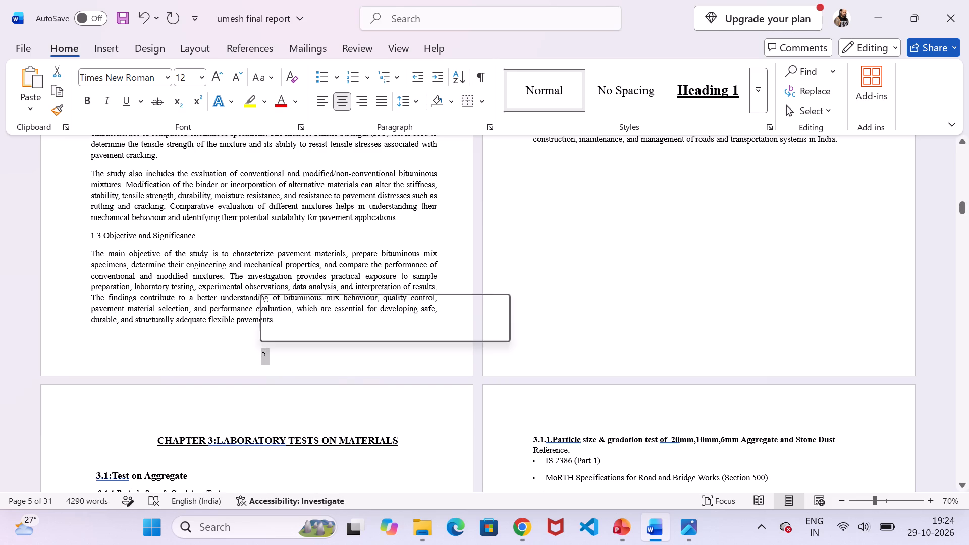
left_click(272, 318)
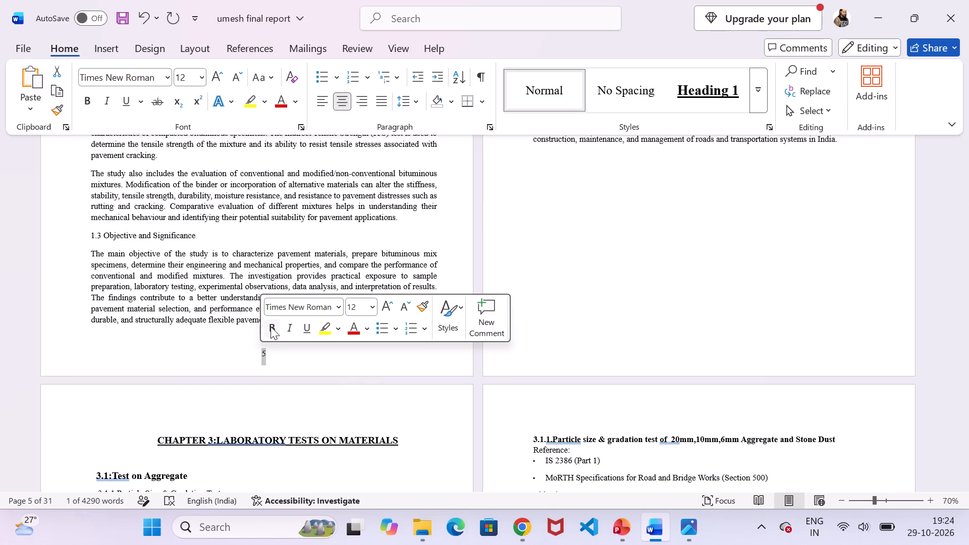
left_click(271, 326)
left_click(404, 424)
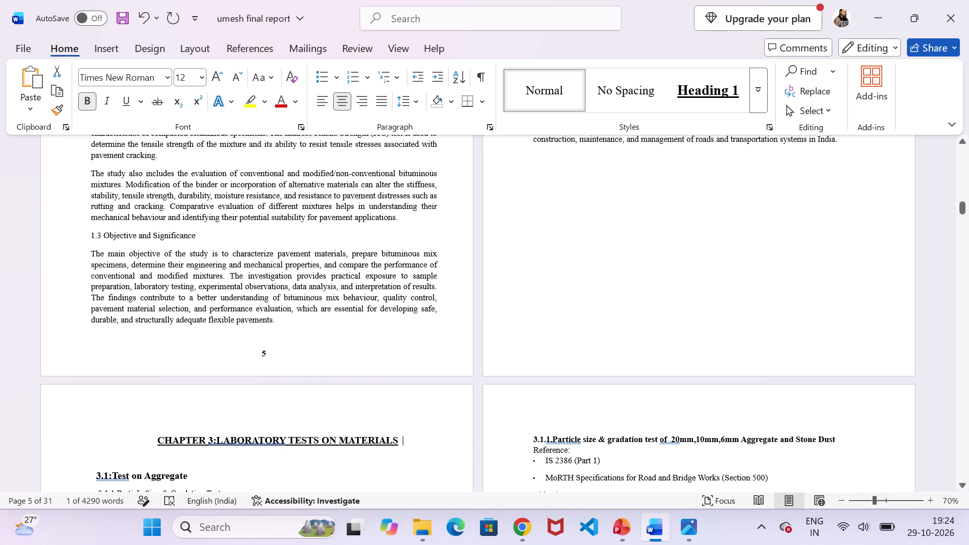
Enter 4 without underline near the centre of the contents page's last line.
scroll(425, 338, "up", 2)
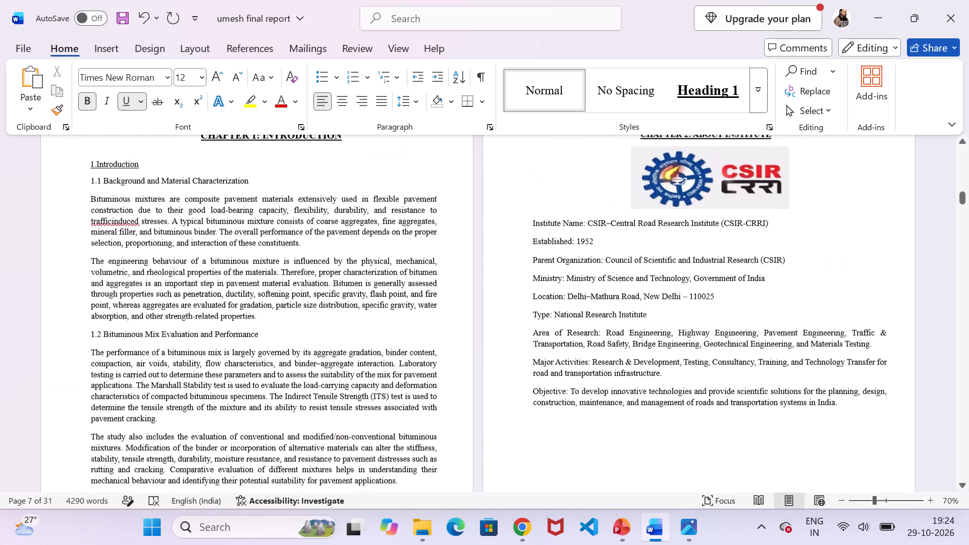
scroll(425, 338, "up", 2)
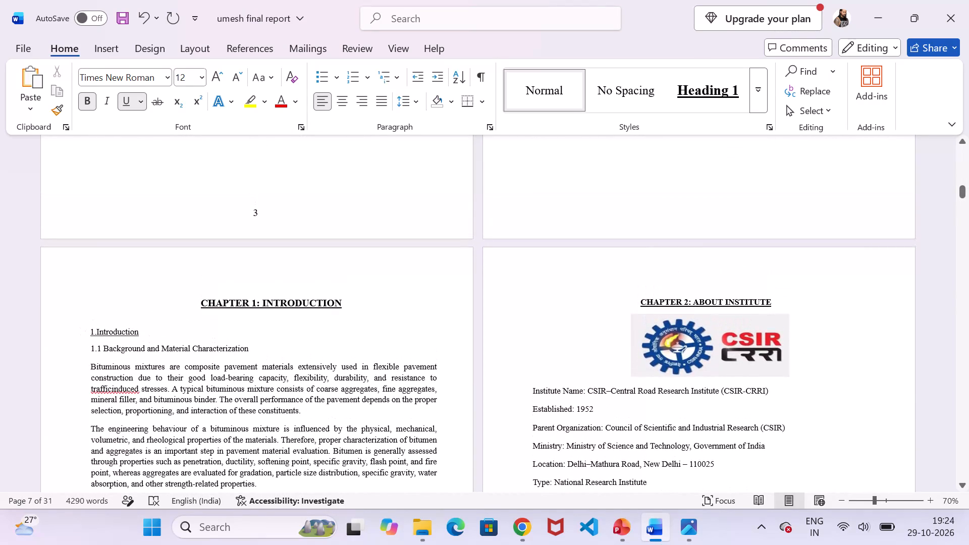
left_click(672, 214)
key("4")
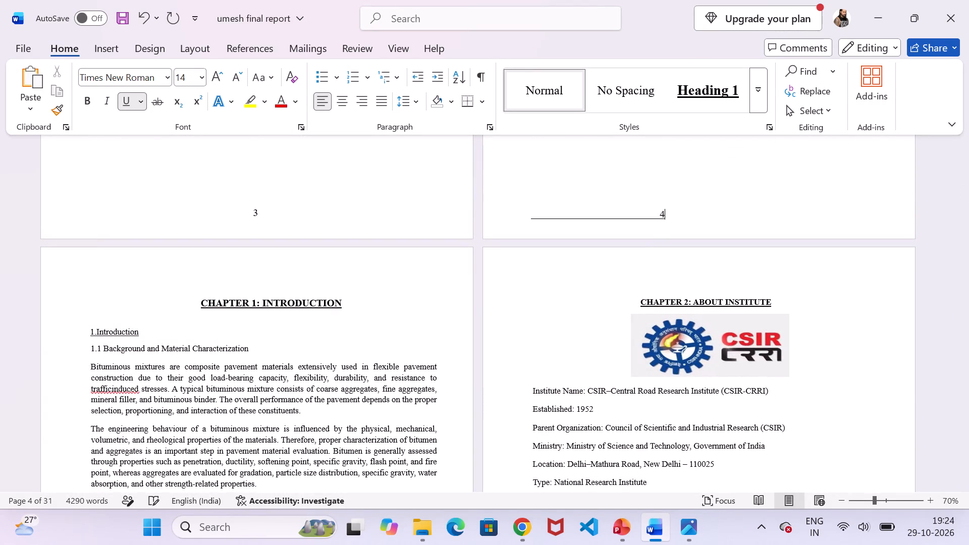
key("BackSpace")
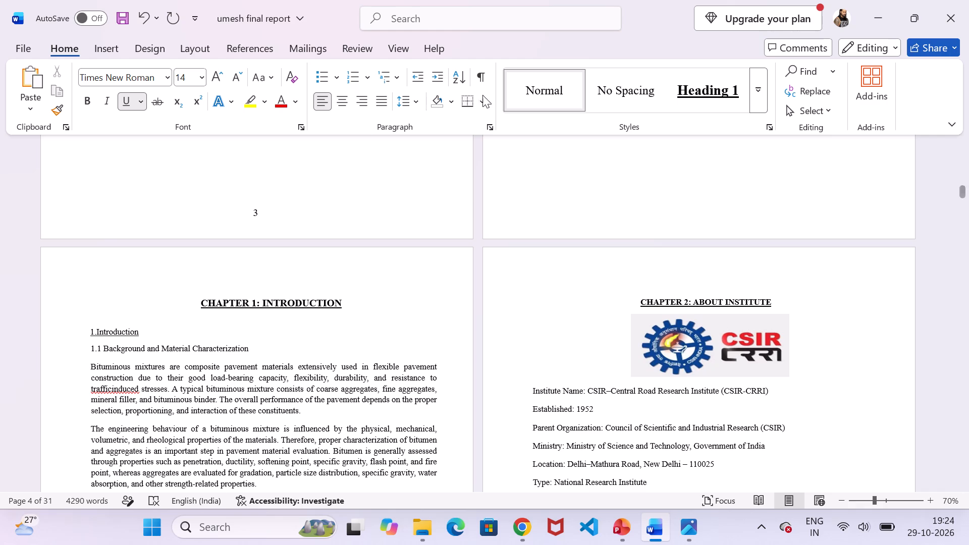
left_click(125, 102)
left_click(734, 224)
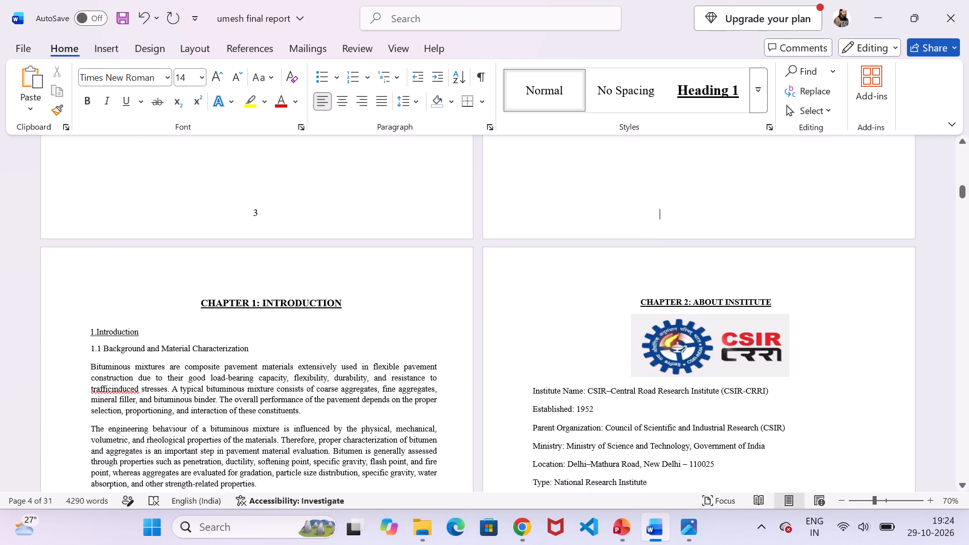
key("4")
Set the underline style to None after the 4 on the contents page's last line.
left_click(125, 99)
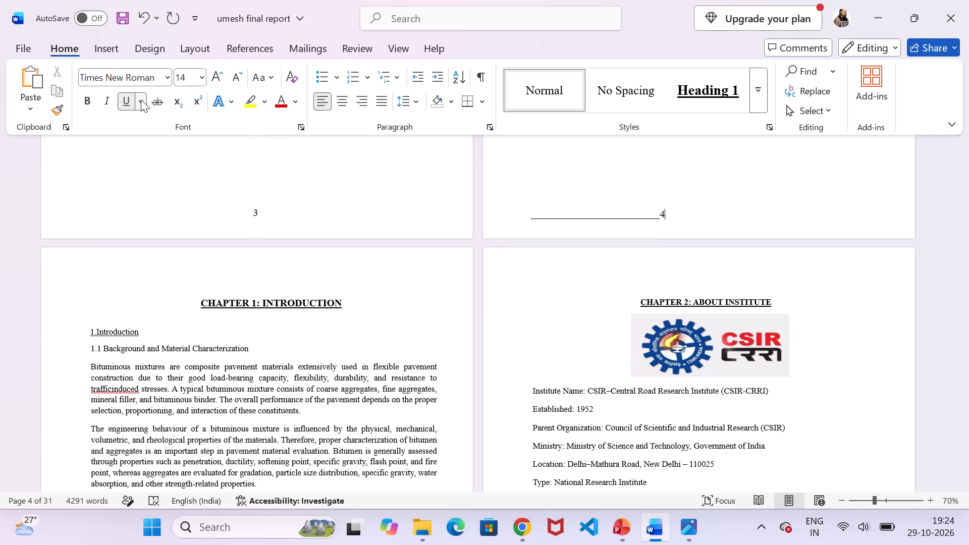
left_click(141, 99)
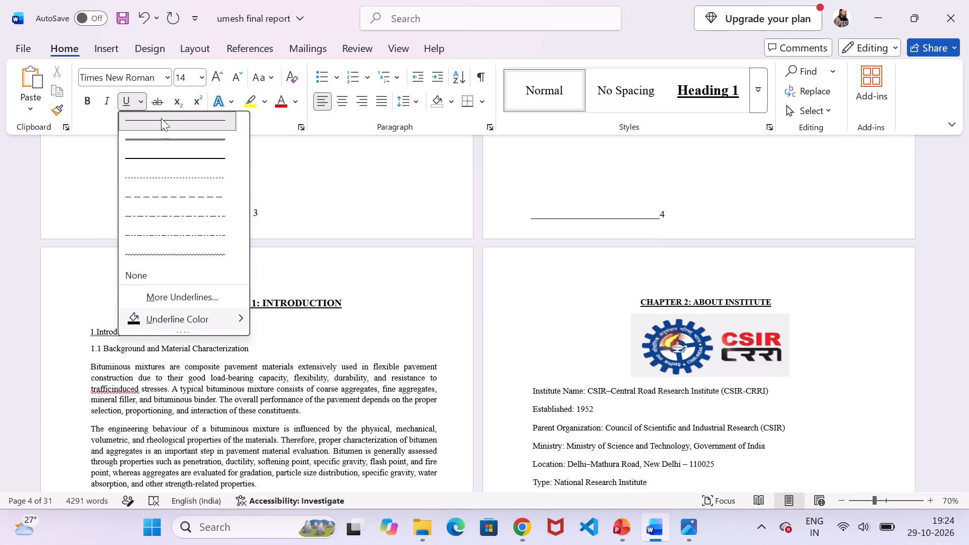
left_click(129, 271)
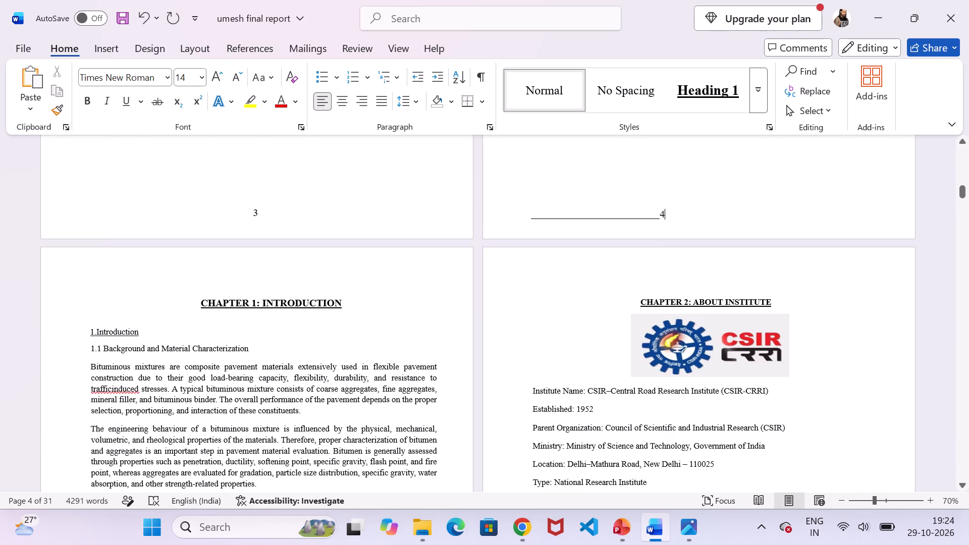
Delete the underlined blank and its 4 at the foot of the contents page, keeping the Chapter 1 heading on the following page.
scroll(130, 320, "up", 1, "ctrl")
scroll(130, 320, "down", 1, "ctrl")
scroll(130, 320, "up", 2, "ctrl")
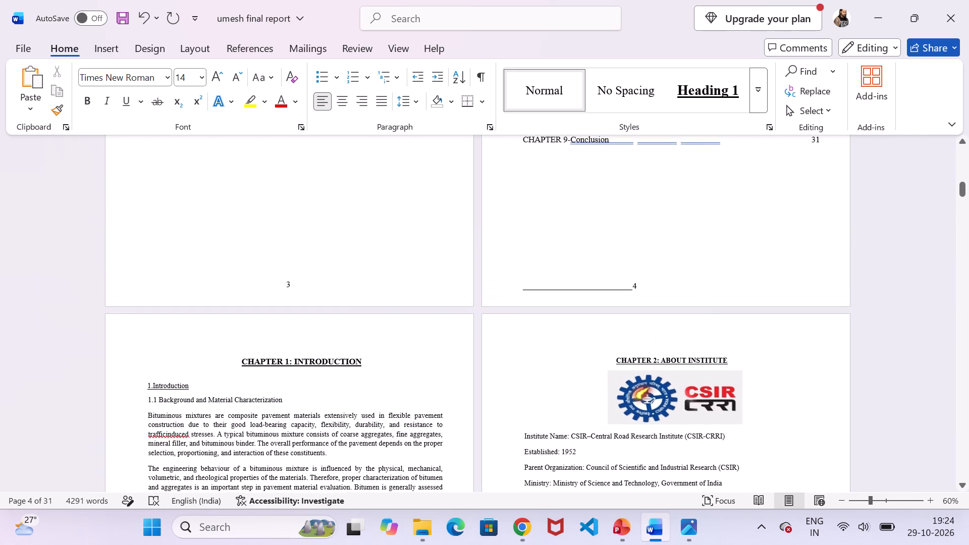
left_click_drag(580, 282, 649, 286)
key("BackSpace")
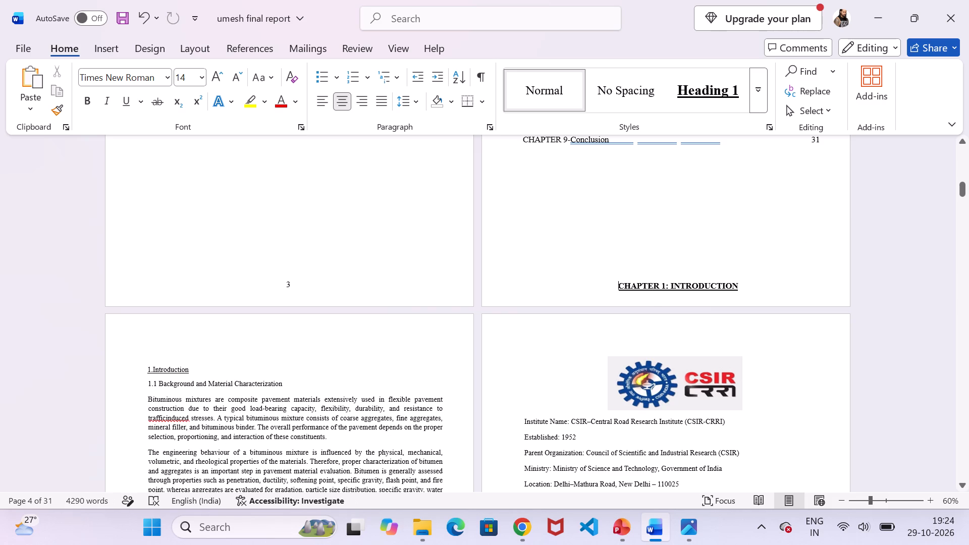
key("Return")
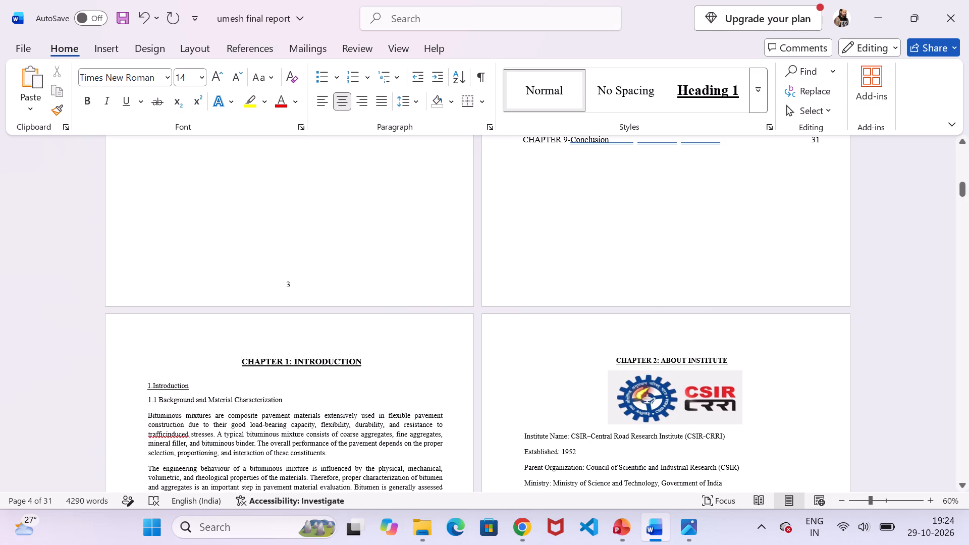
Centre the last line of the contents page and enter a bold 4 as its page number.
left_click(698, 274)
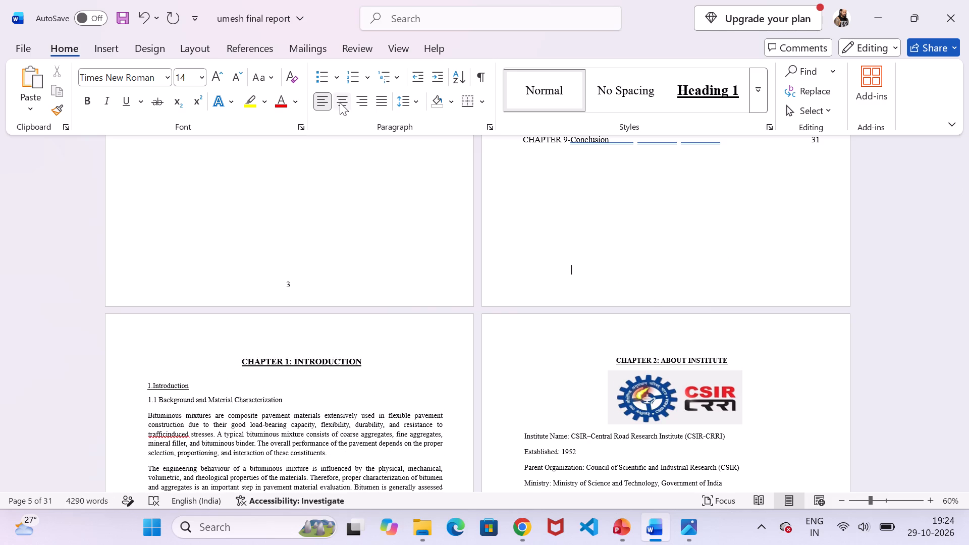
left_click(340, 102)
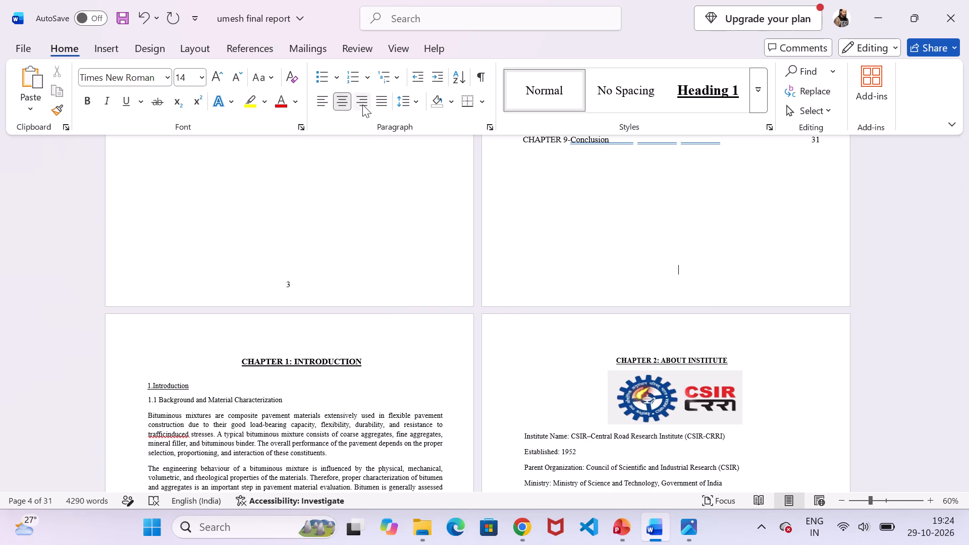
left_click(362, 104)
left_click(349, 102)
key("4")
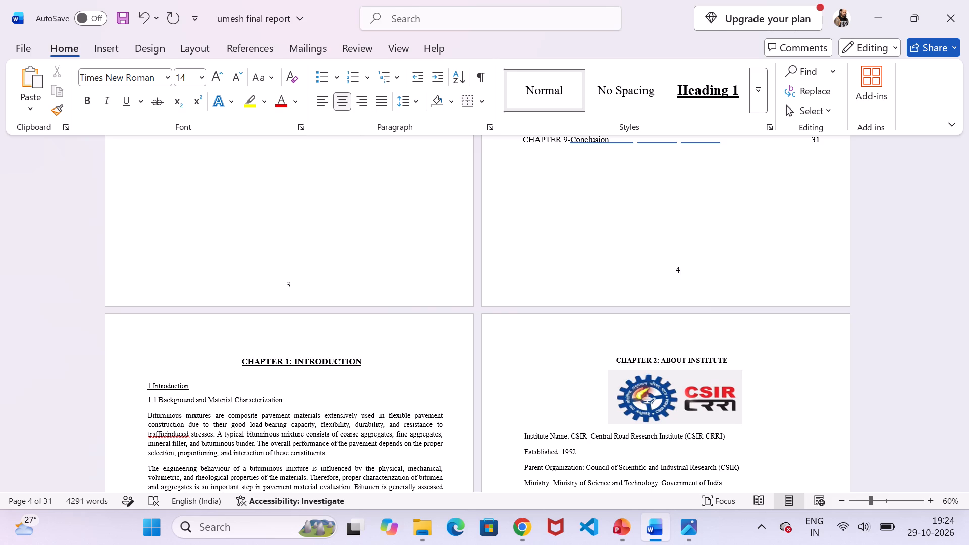
double_click(349, 102)
double_click(674, 270)
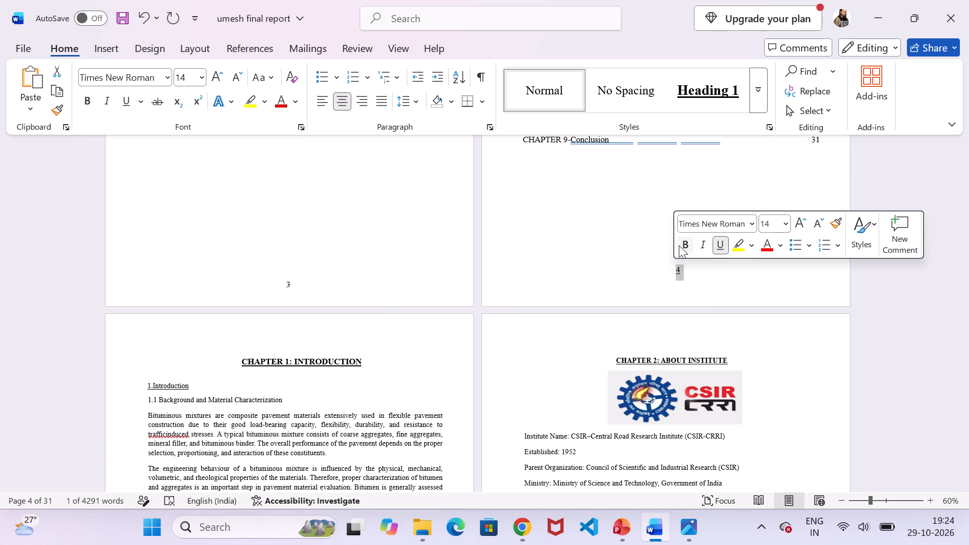
left_click(682, 244)
Centre the last line of the Chapter 2 page and enter a bold 6 as its page number.
scroll(604, 309, "down", 2)
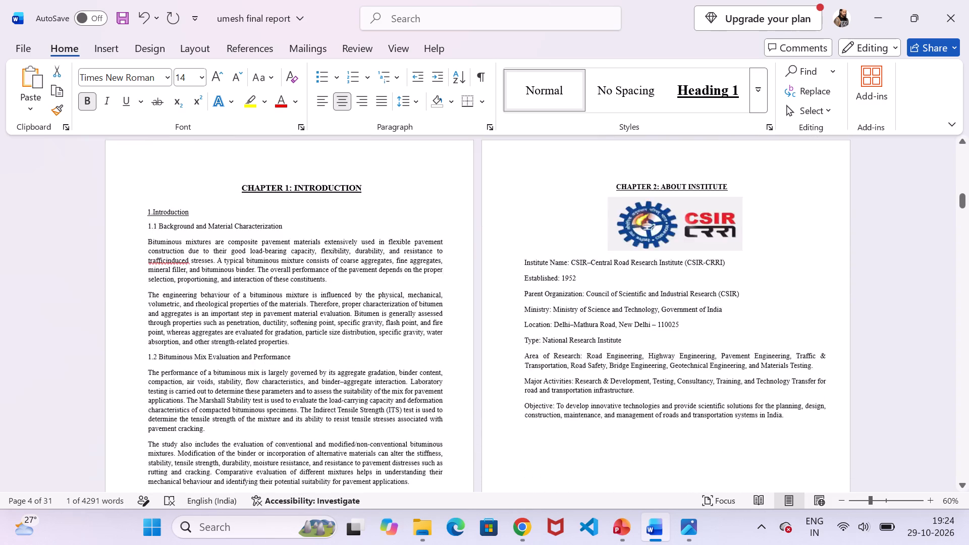
scroll(604, 309, "down", 2)
left_click(666, 368)
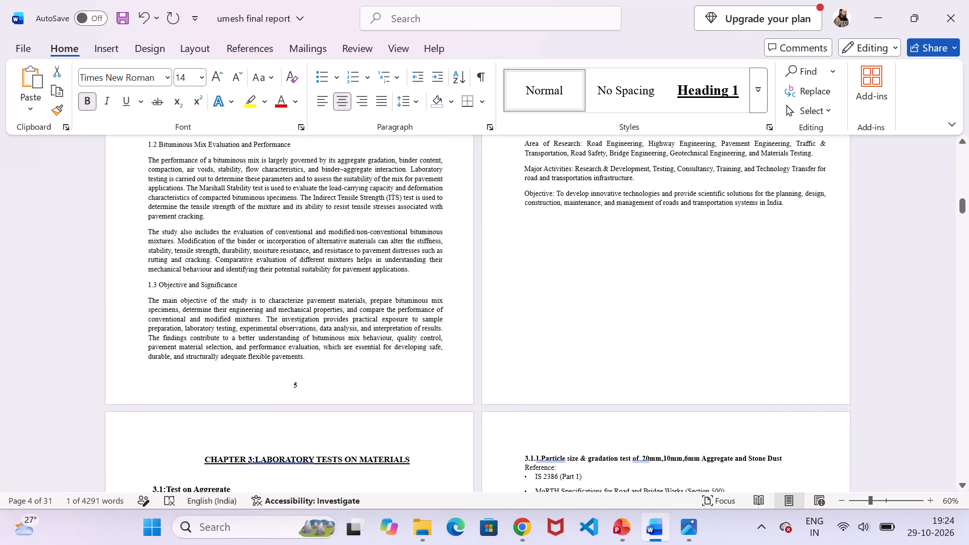
left_click(336, 99)
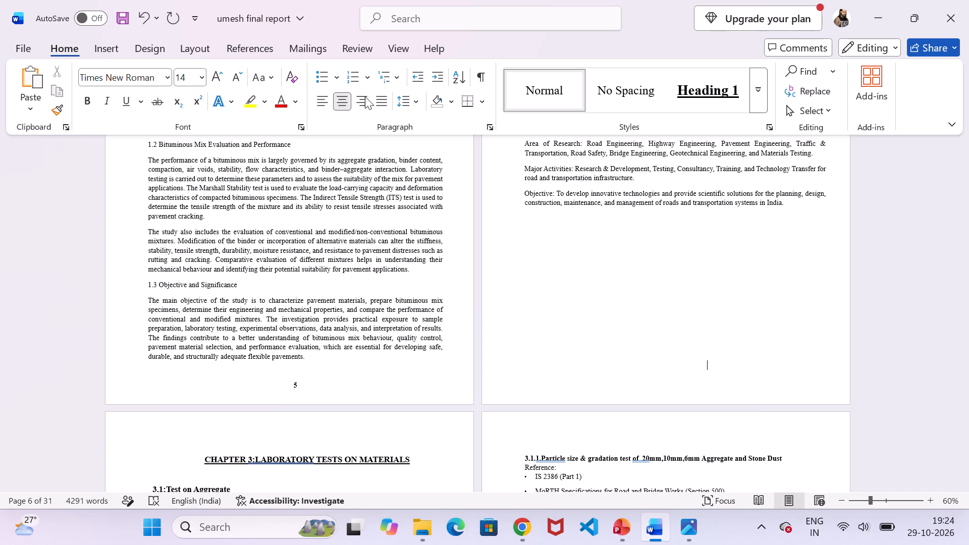
left_click(366, 98)
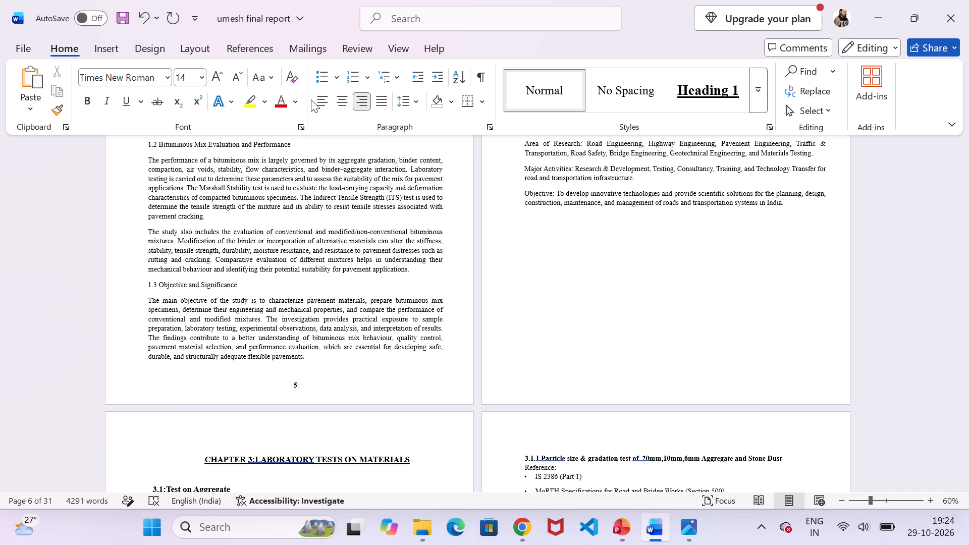
left_click(311, 99)
left_click(345, 99)
key("6")
double_click(706, 366)
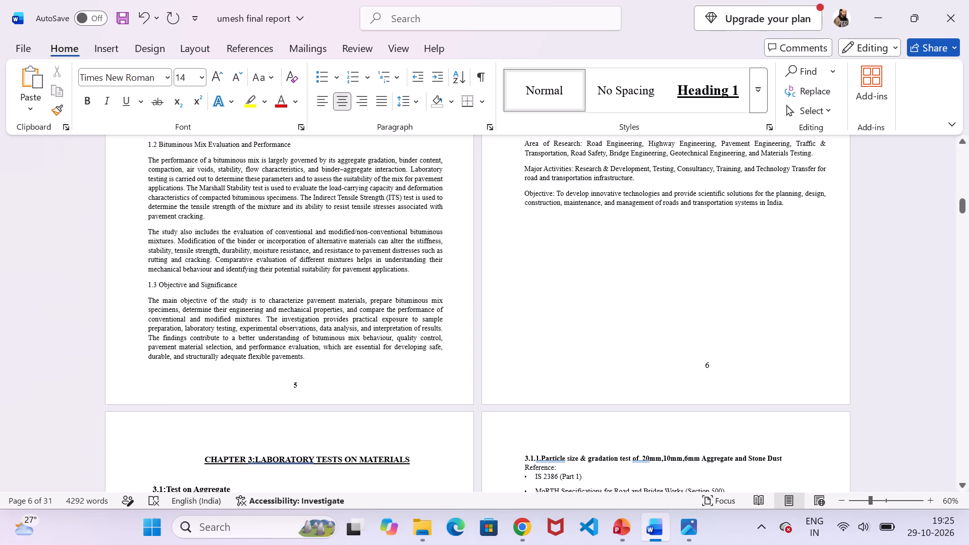
left_click(713, 336)
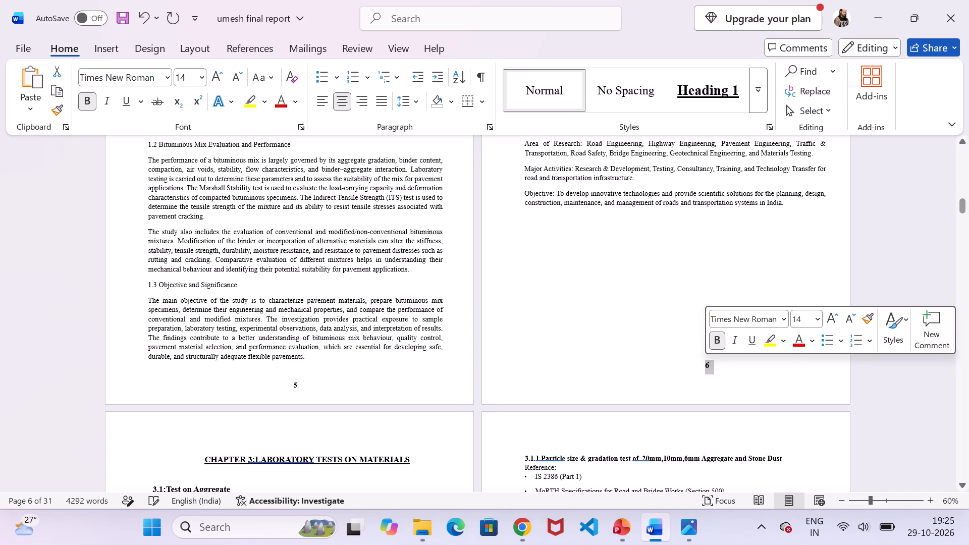
Centre the last line of the first Chapter 3 page, below the Aggregate Impact Value text, and enter a bold 7 as its page number.
scroll(504, 418, "down", 3)
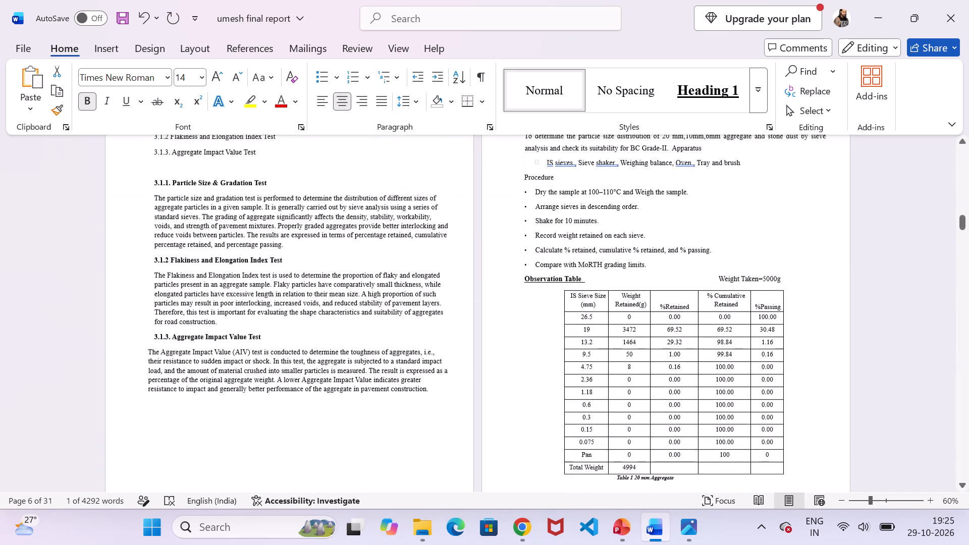
scroll(504, 418, "down", 1)
scroll(278, 443, "down", 1)
left_click(278, 443)
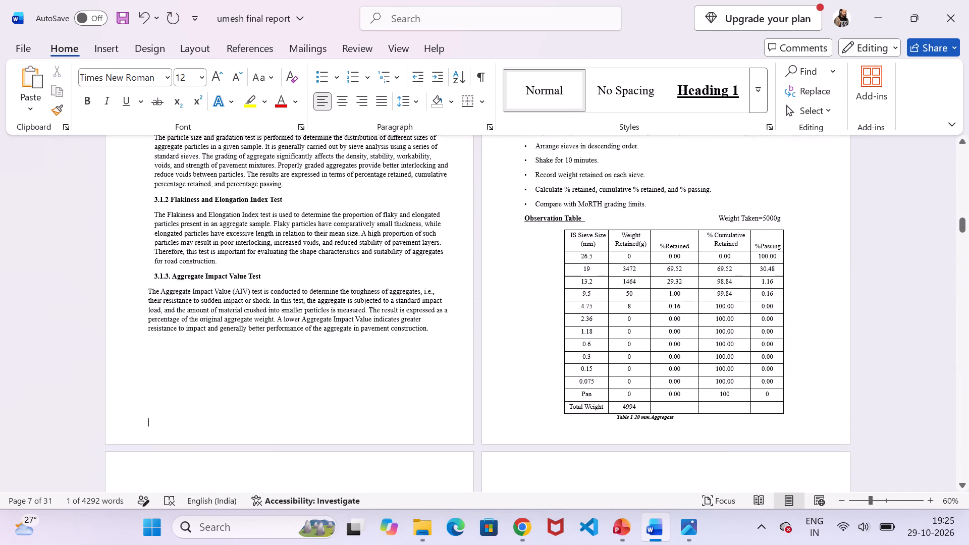
left_click(341, 101)
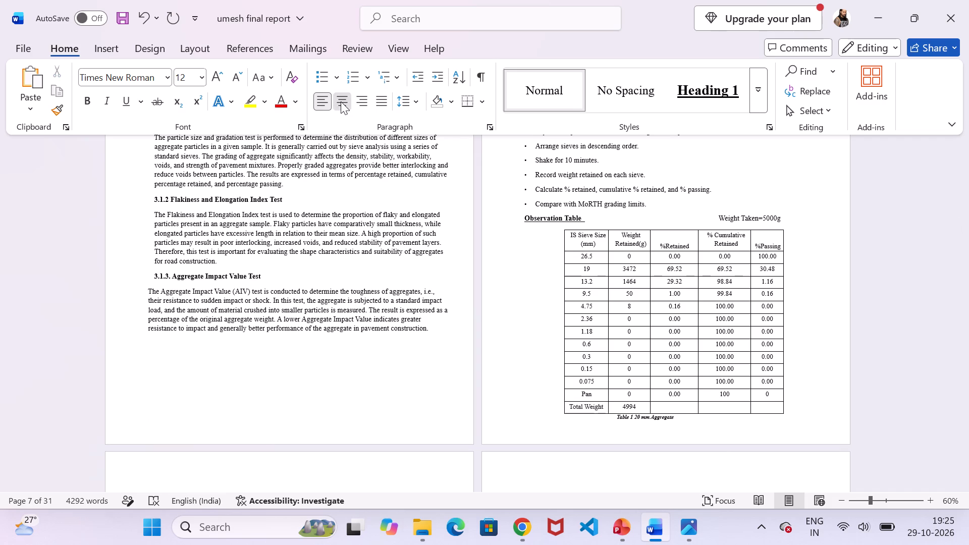
key("7")
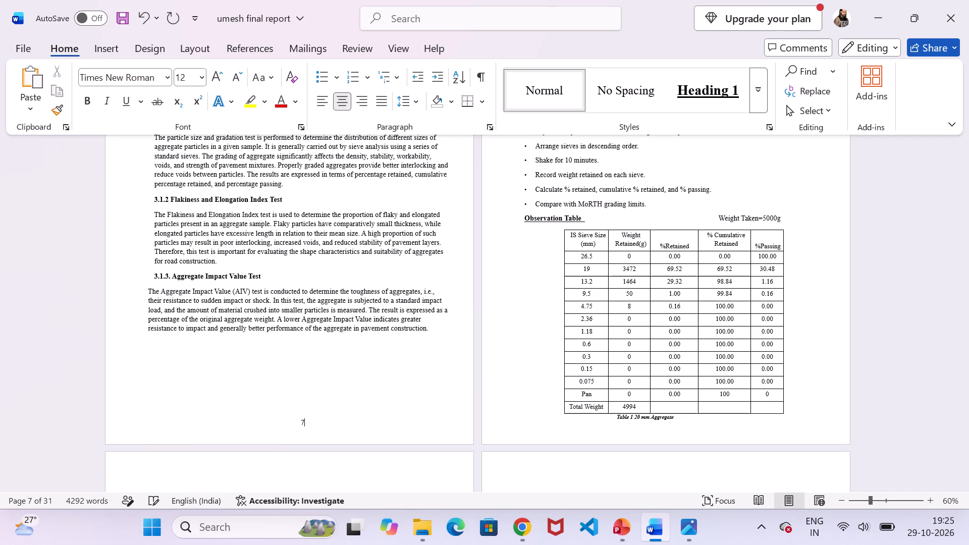
double_click(303, 425)
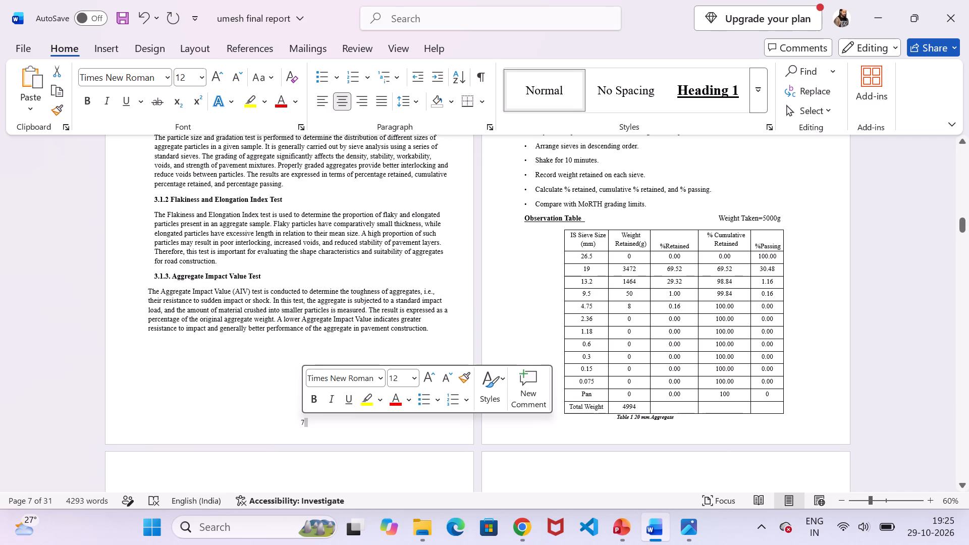
double_click(301, 423)
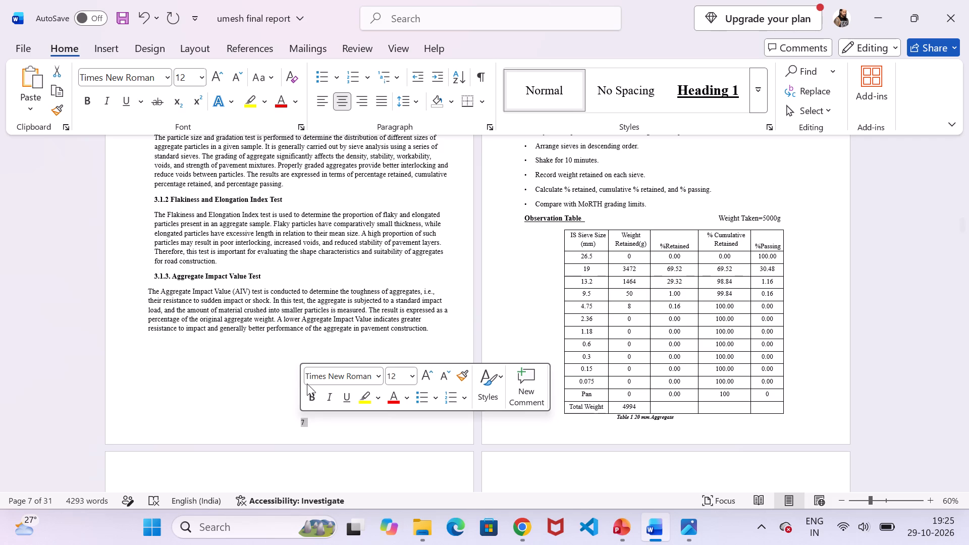
left_click(312, 403)
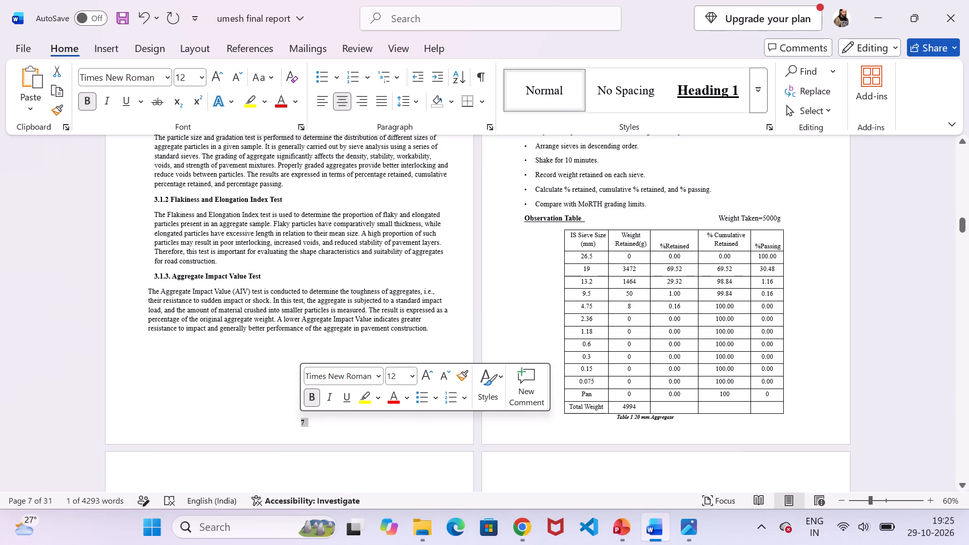
Review the table of contents and the pages up to the 20 mm aggregate table, checking the page numbers at their feet.
left_click(645, 432)
double_click(645, 432)
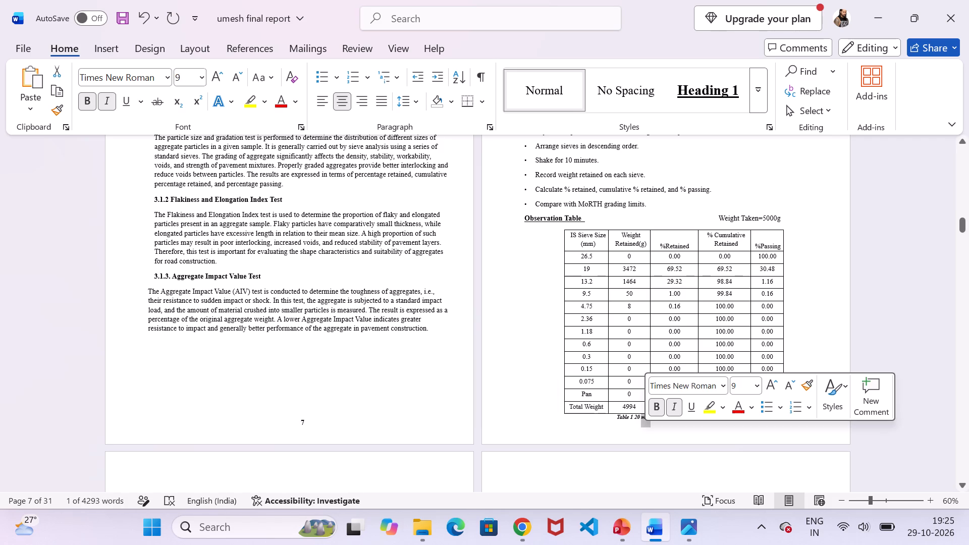
scroll(485, 424, "down", 1)
scroll(485, 424, "up", 1)
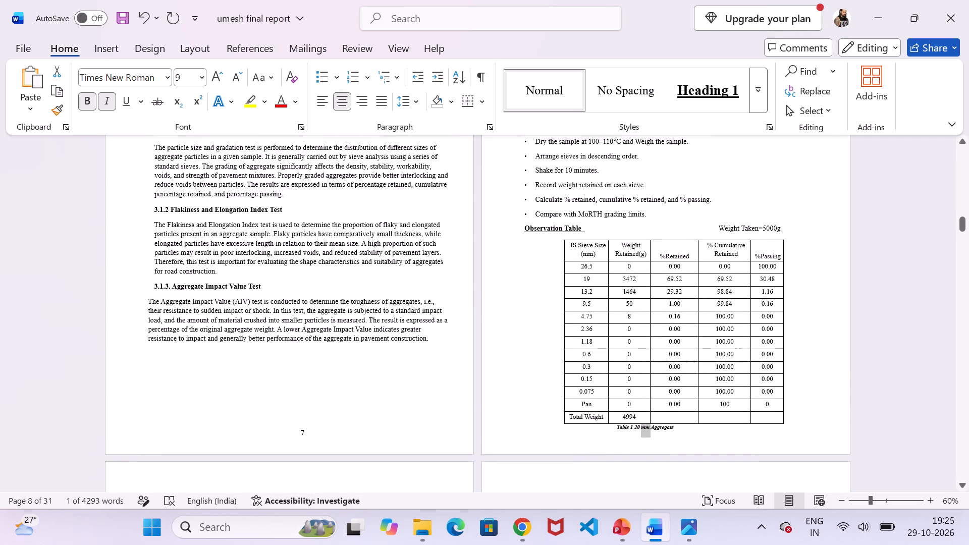
scroll(485, 424, "up", 3)
scroll(485, 424, "down", 1)
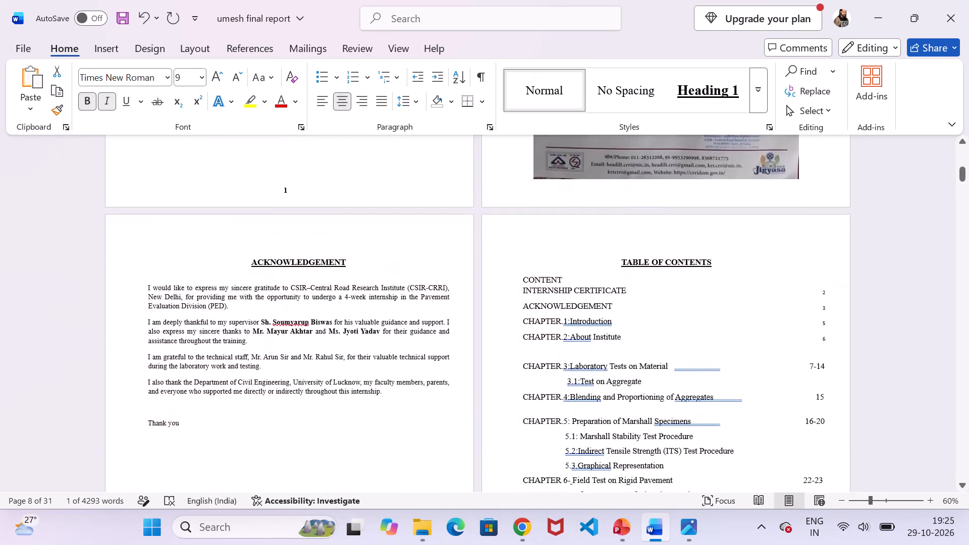
scroll(485, 424, "down", 1)
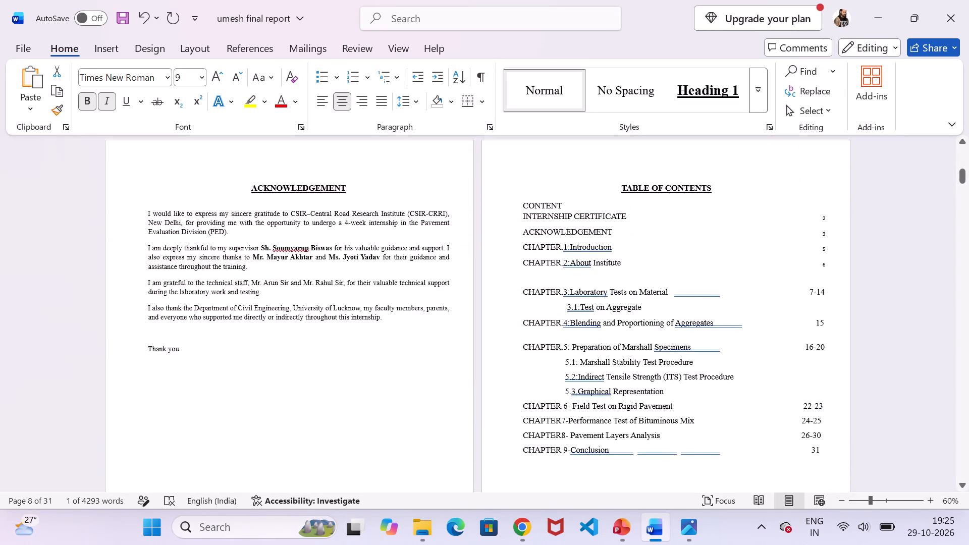
scroll(485, 424, "down", 1)
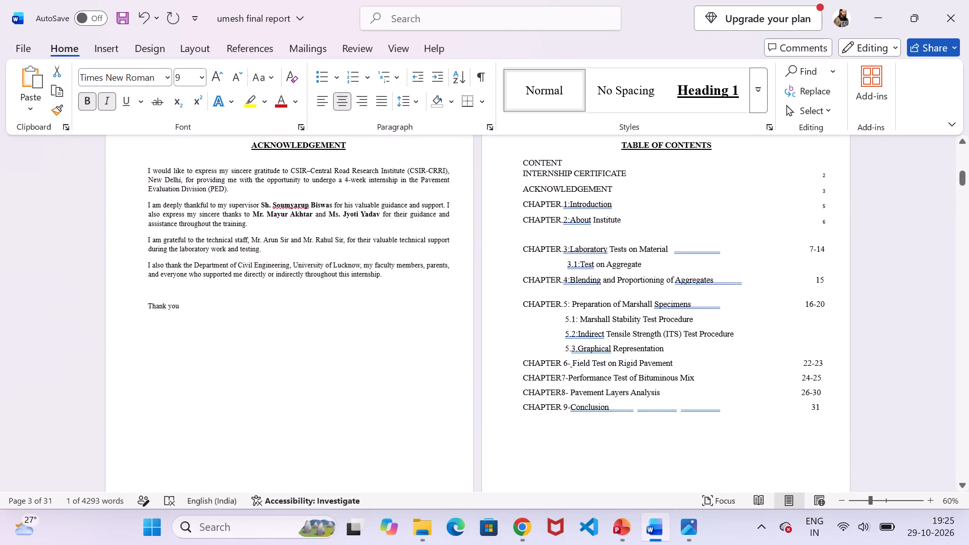
scroll(485, 424, "down", 2)
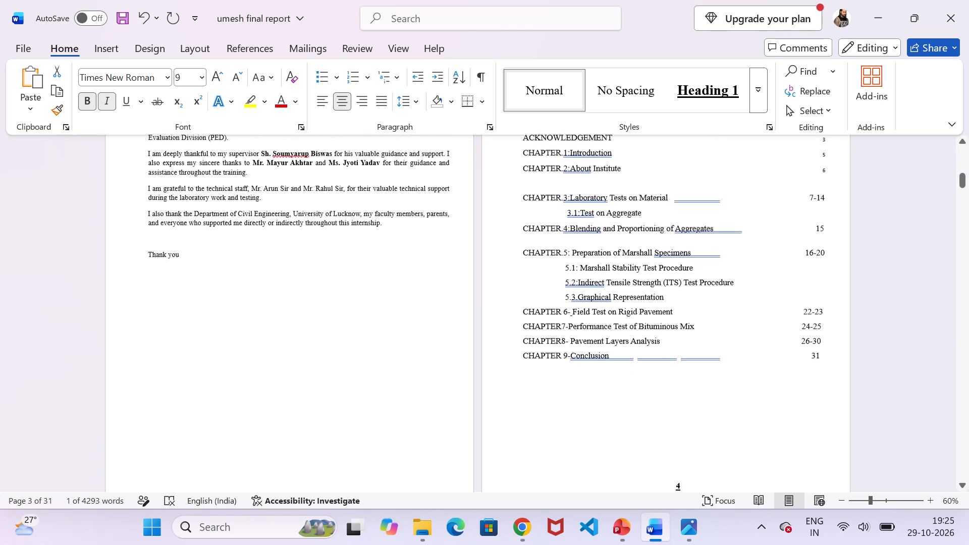
scroll(485, 424, "down", 4)
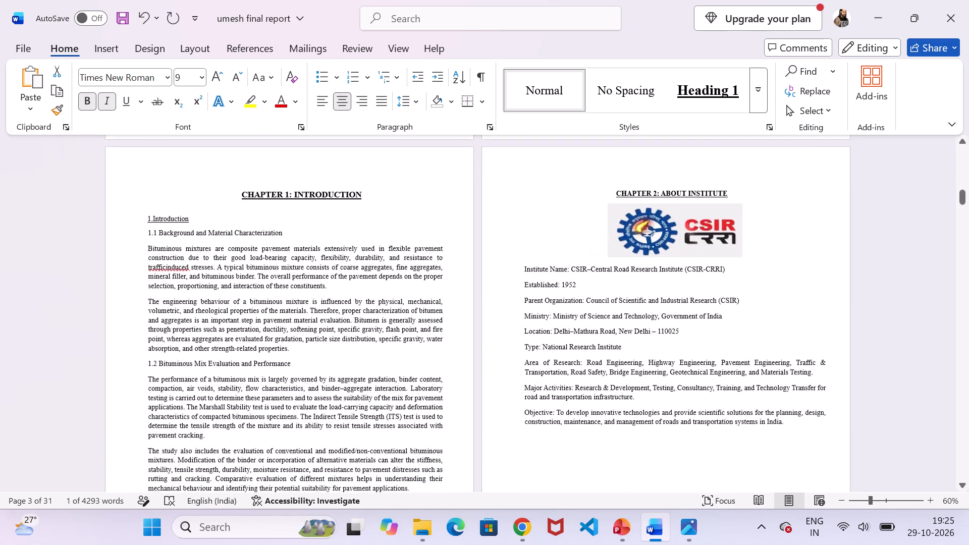
scroll(485, 424, "down", 1)
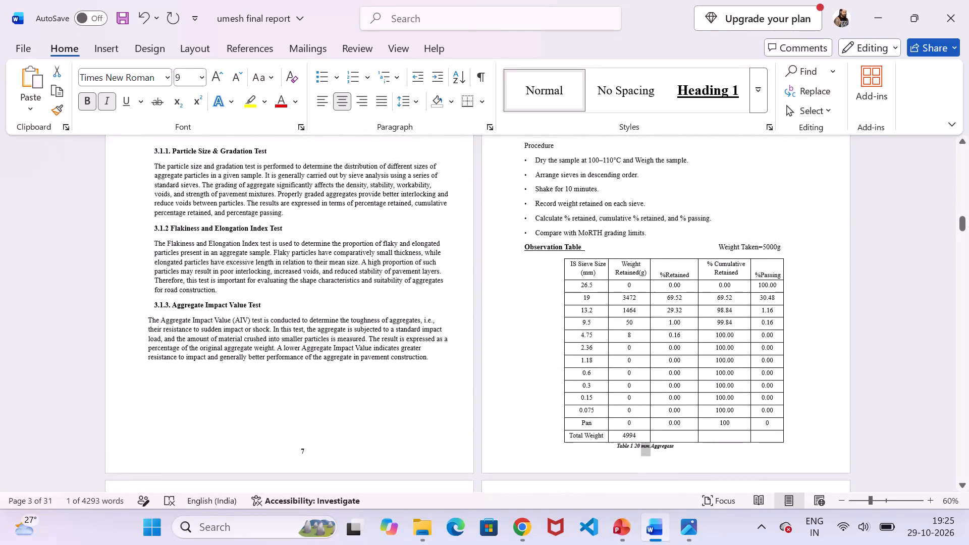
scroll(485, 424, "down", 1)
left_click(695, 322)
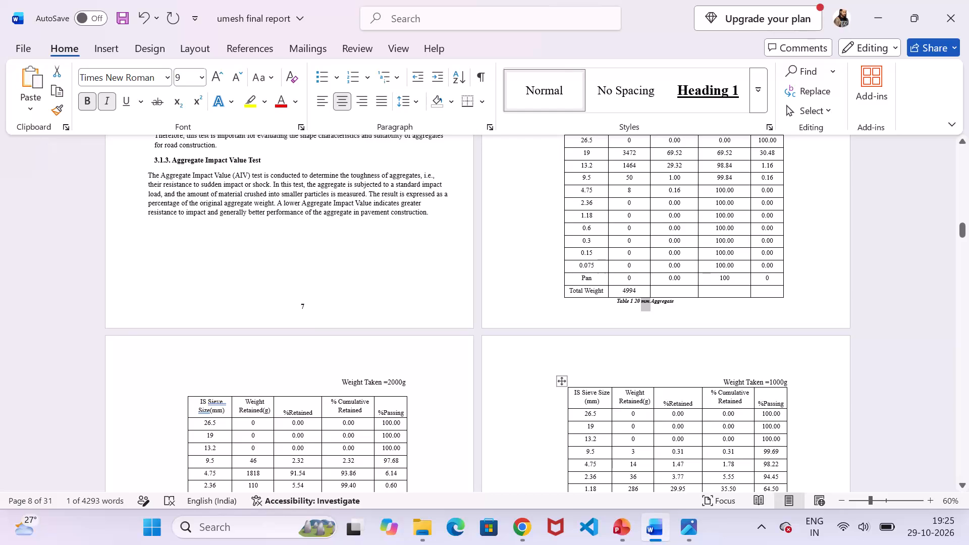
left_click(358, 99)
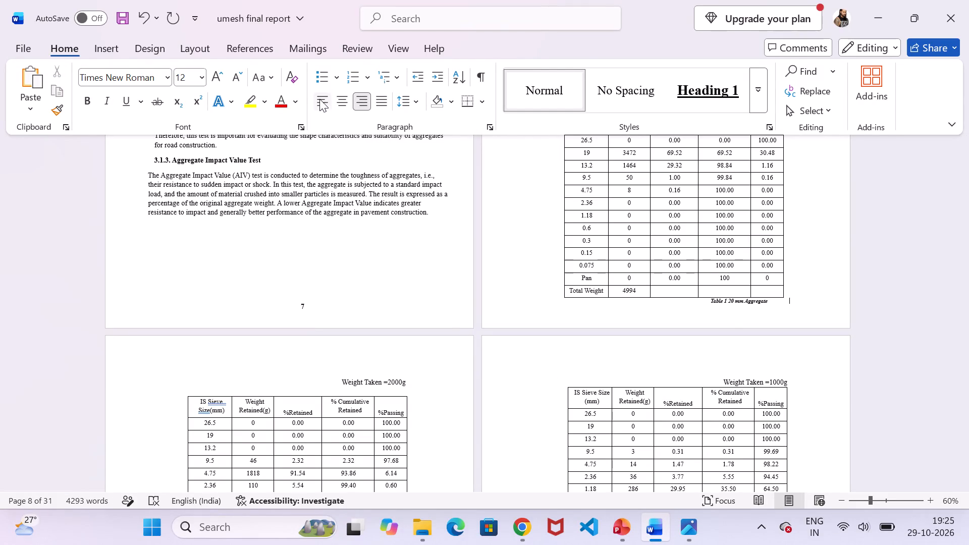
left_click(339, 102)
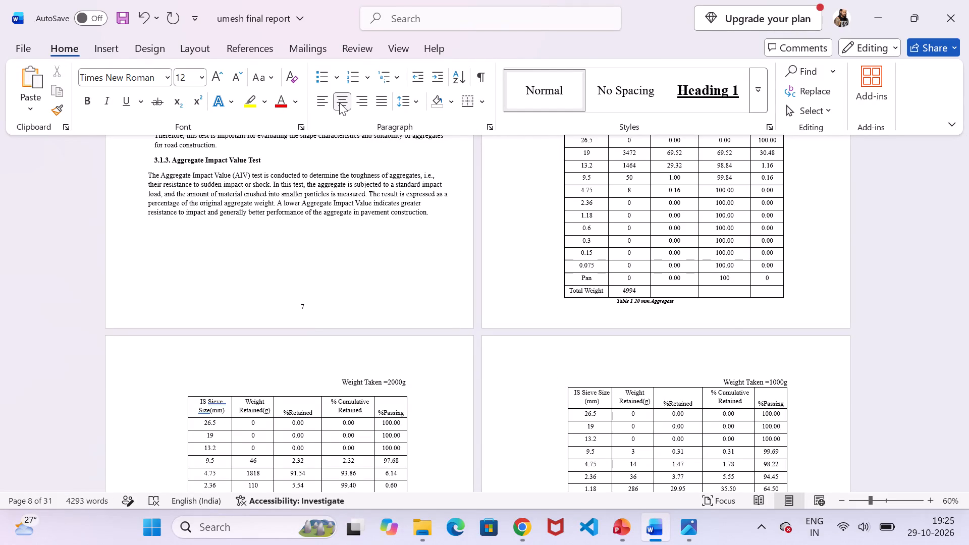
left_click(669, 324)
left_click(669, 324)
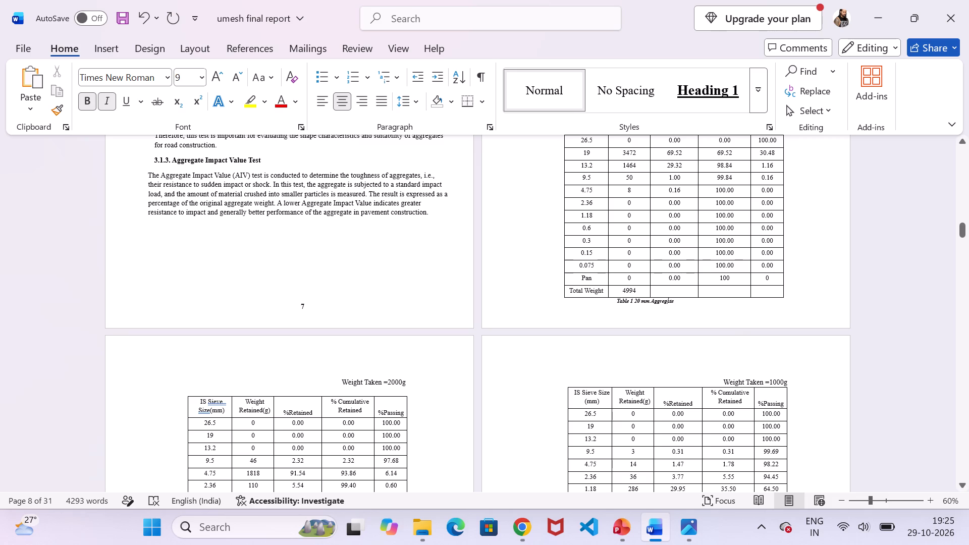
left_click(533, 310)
Review the pages from the 10 mm aggregate table to the Flakiness and Elongation results, and back up to the cover page.
scroll(381, 375, "down", 2)
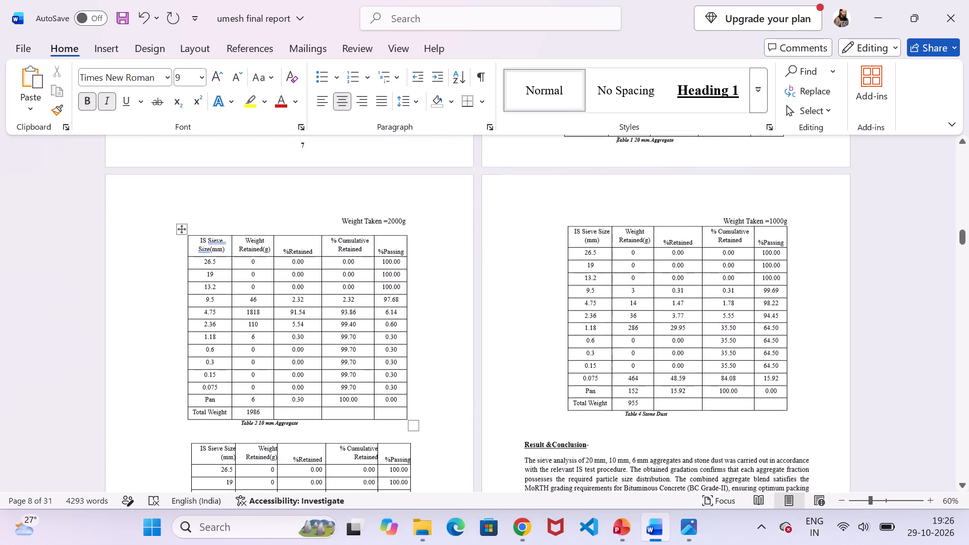
scroll(381, 375, "down", 4)
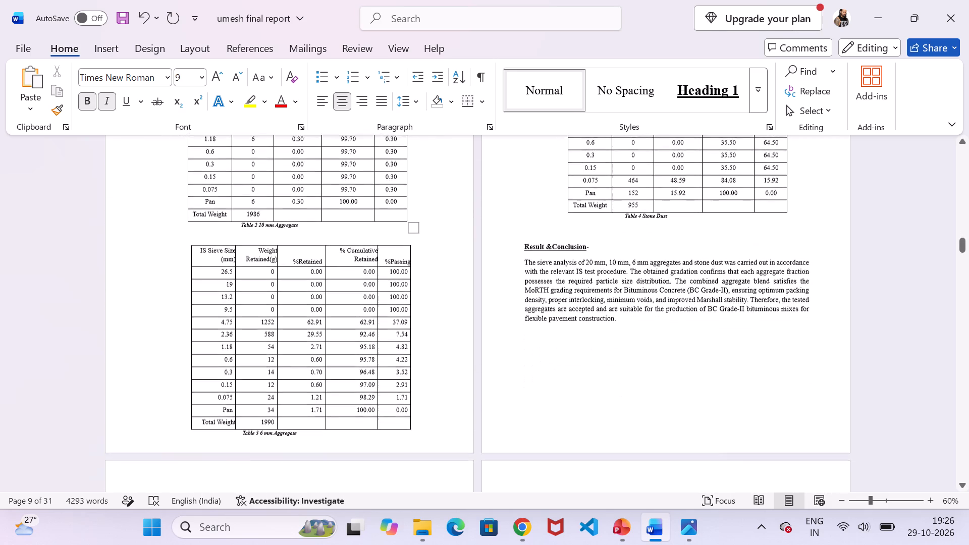
scroll(381, 375, "down", 4)
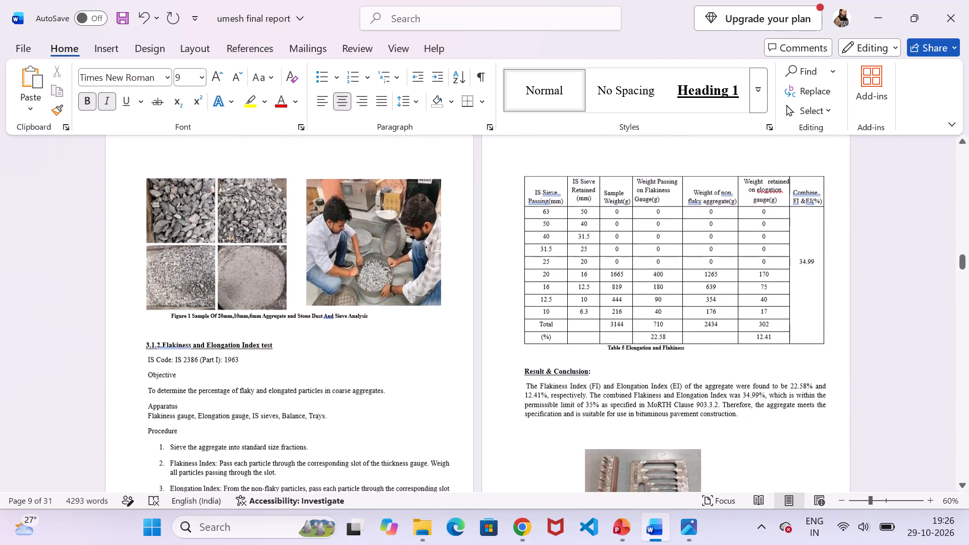
scroll(381, 375, "down", 2)
scroll(381, 375, "up", 6)
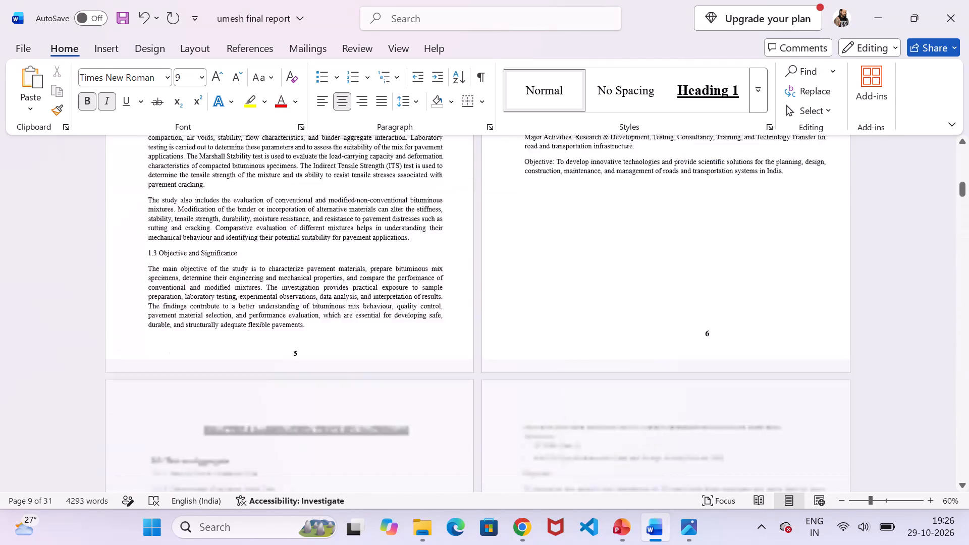
scroll(381, 375, "up", 5)
scroll(814, 314, "down", 2)
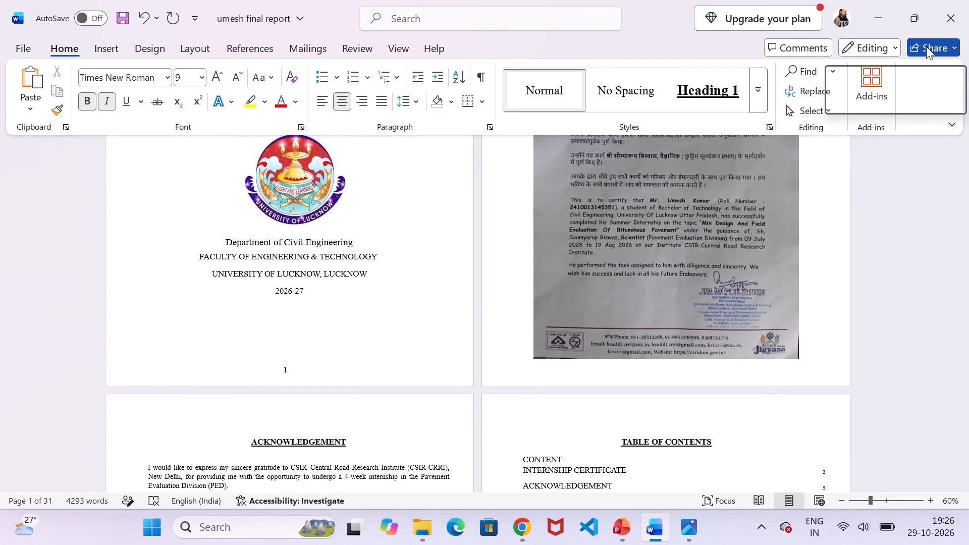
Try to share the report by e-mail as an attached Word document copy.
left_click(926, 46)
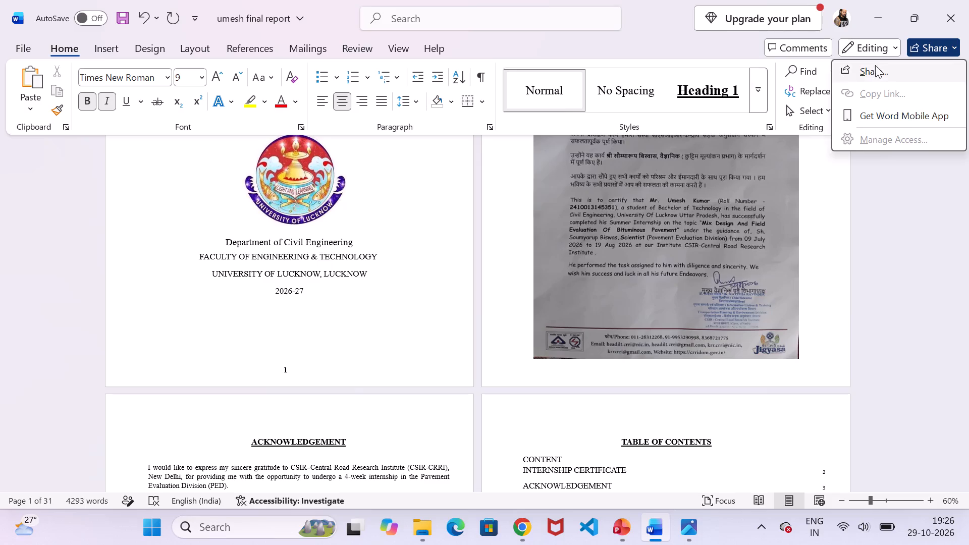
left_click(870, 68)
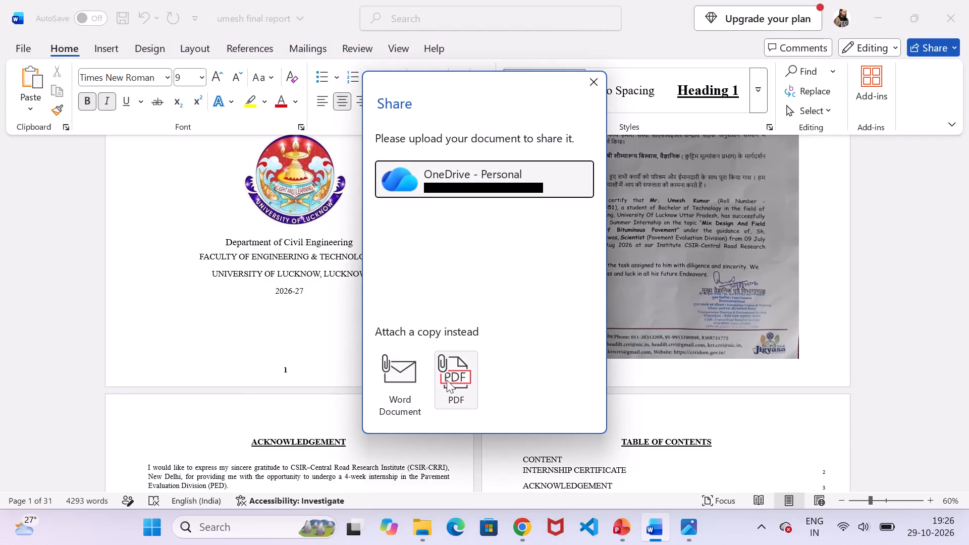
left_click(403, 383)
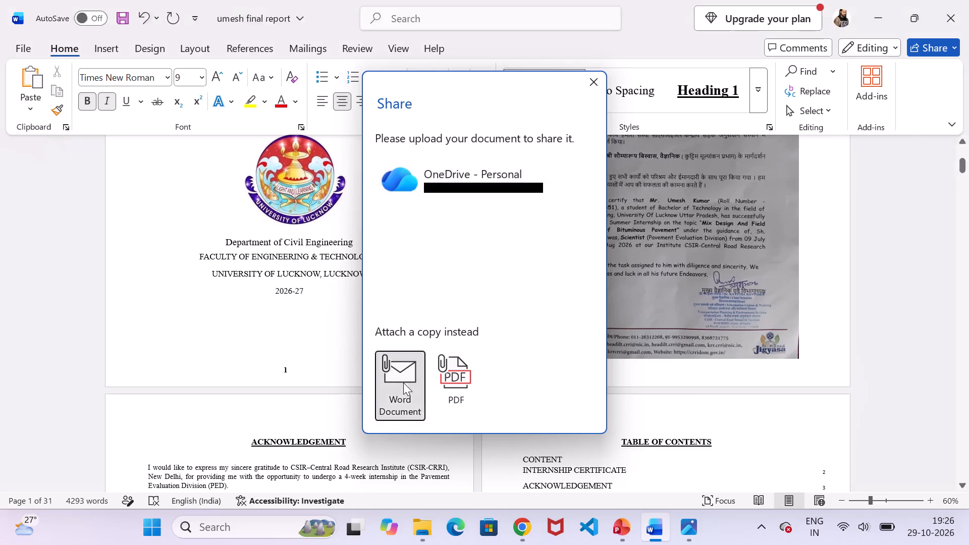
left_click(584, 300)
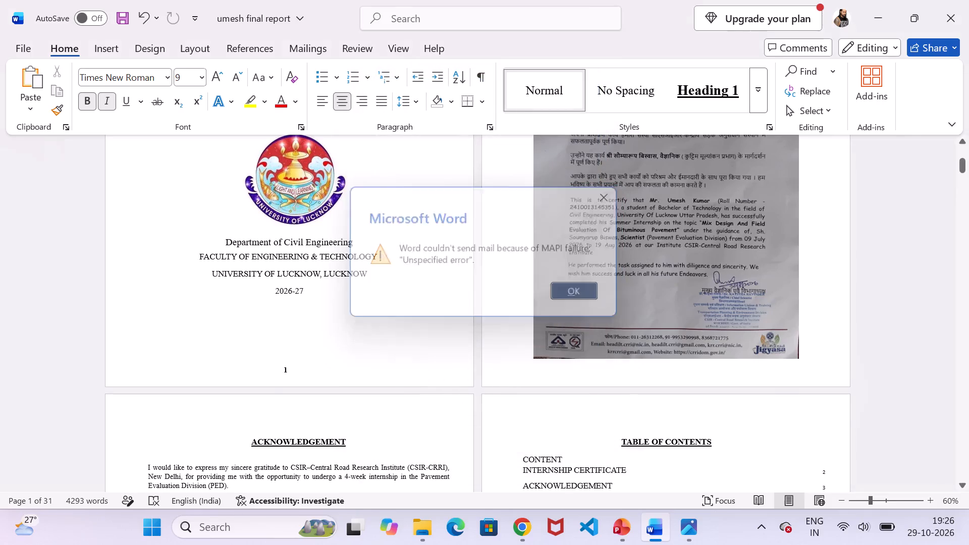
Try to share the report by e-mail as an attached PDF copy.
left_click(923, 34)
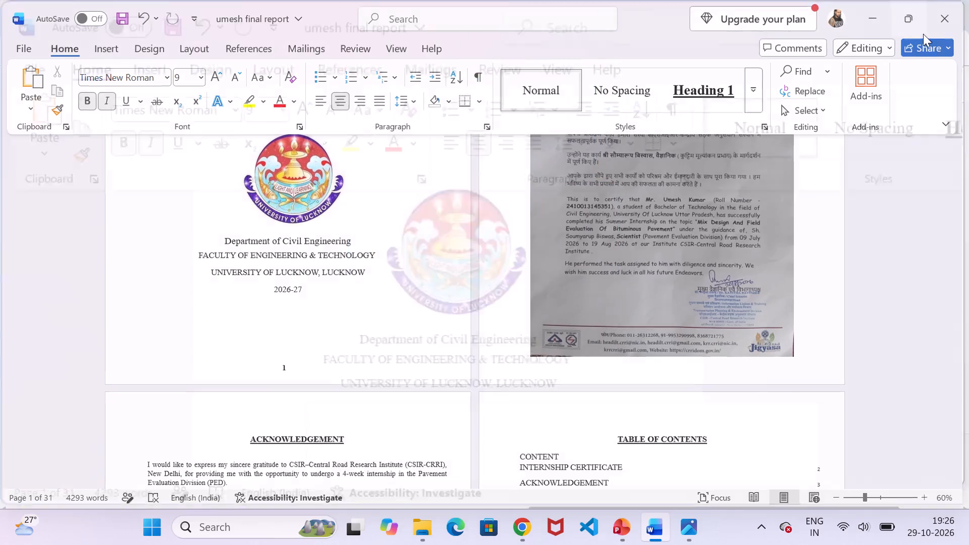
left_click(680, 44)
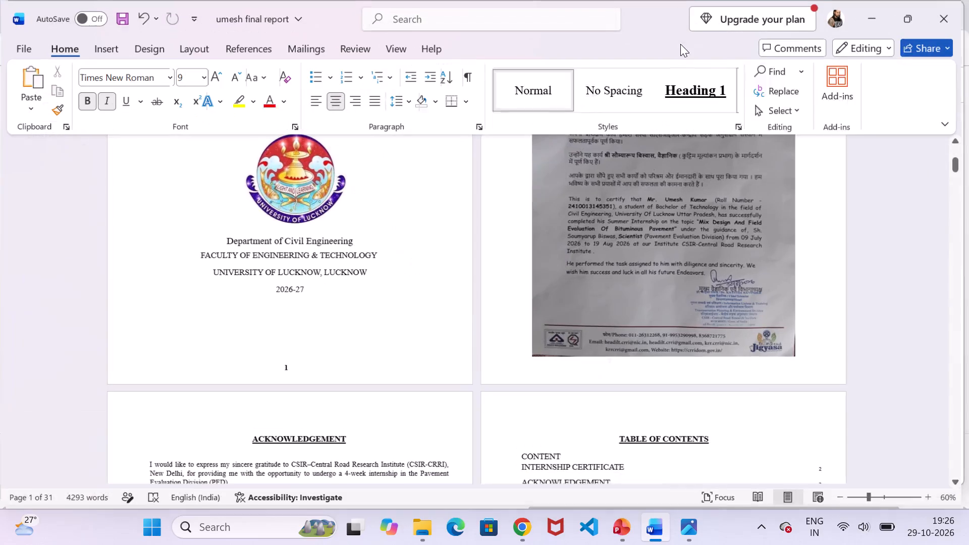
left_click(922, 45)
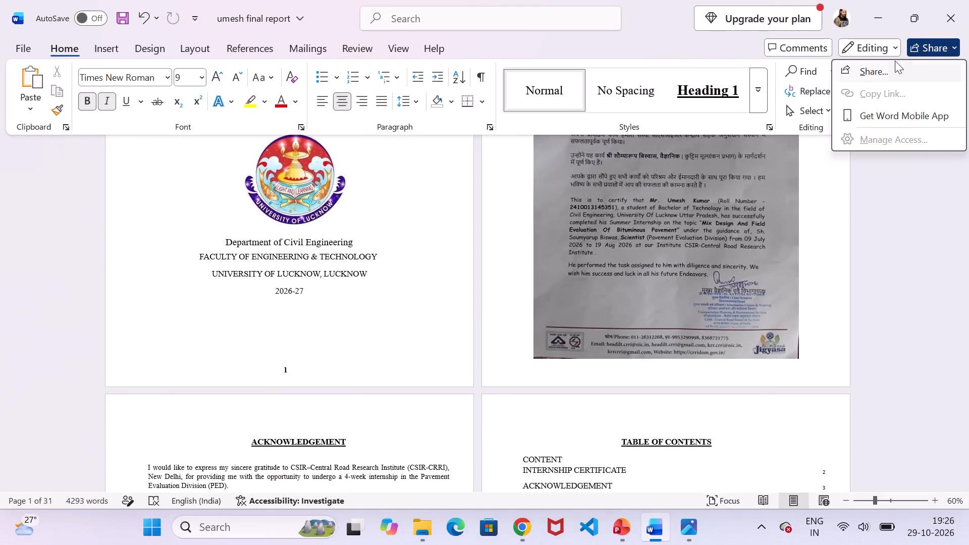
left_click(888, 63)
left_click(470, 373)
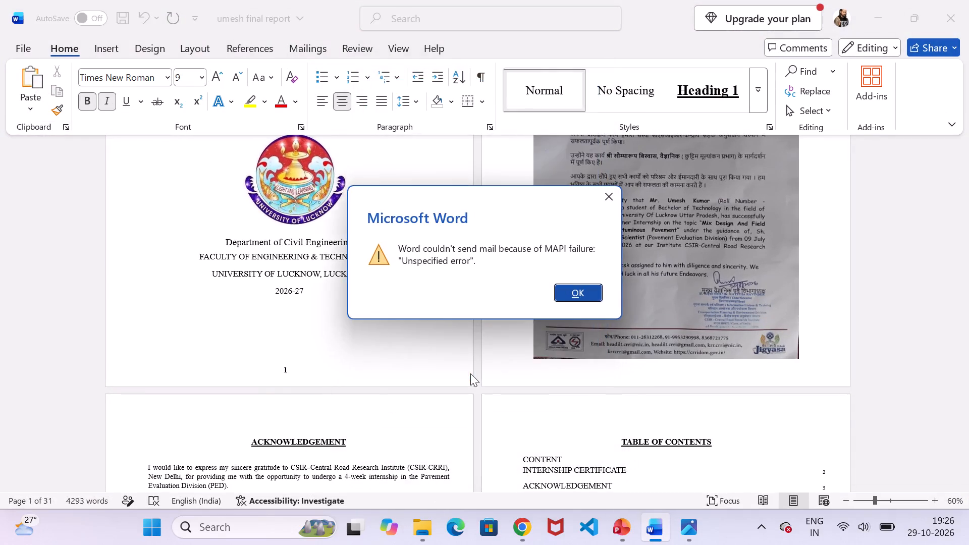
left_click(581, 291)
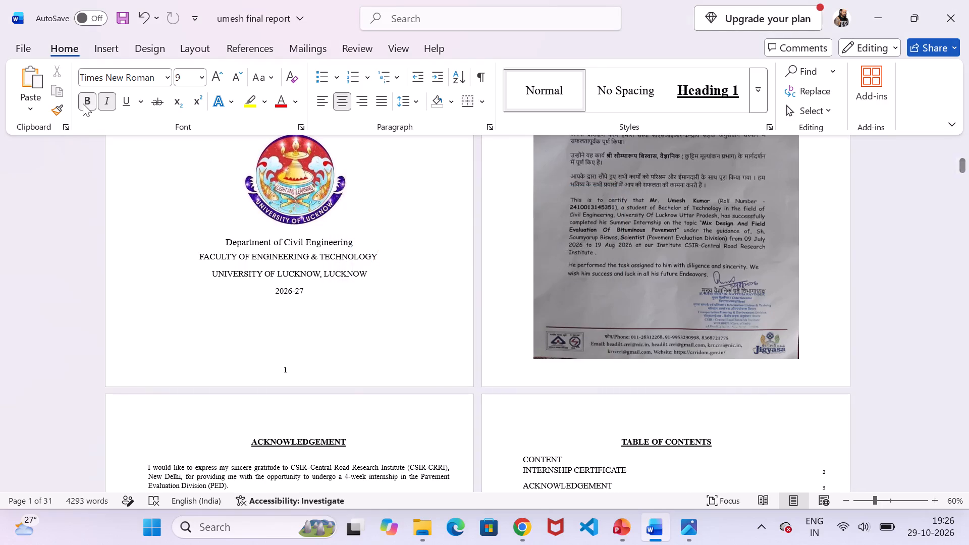
Turn on AutoSave for the report by uploading it to the personal OneDrive.
left_click(89, 13)
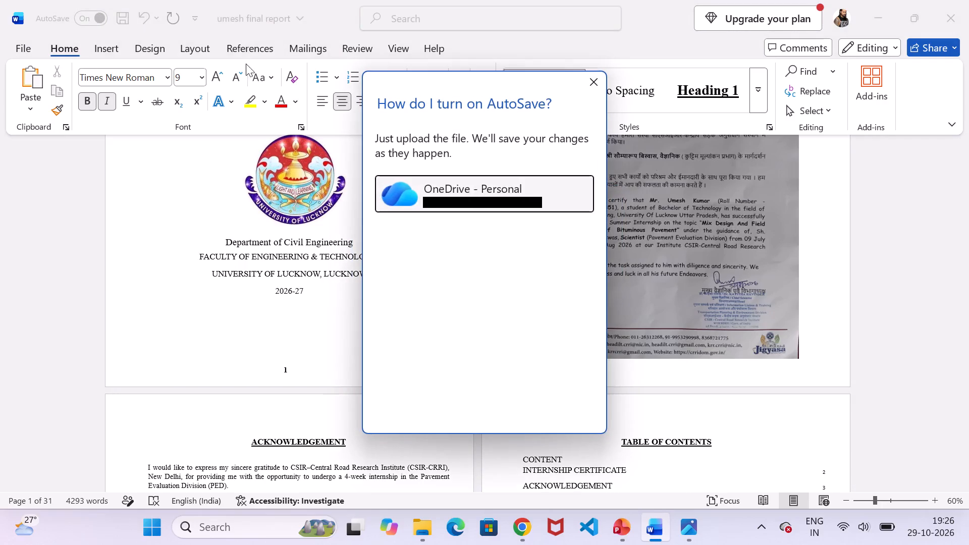
left_click(489, 186)
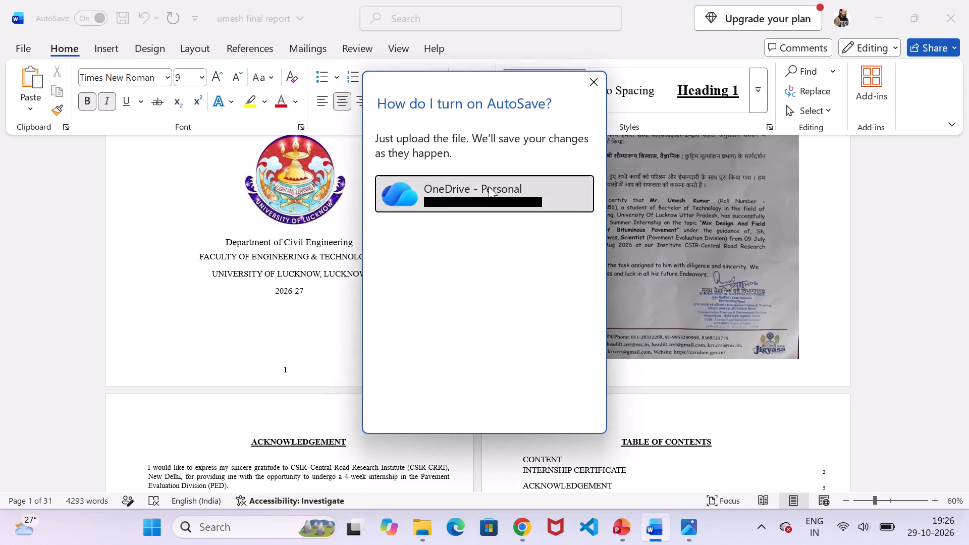
Upload the report to the personal OneDrive so that AutoSave is on, and dismiss the AutoSave notice.
left_click(489, 186)
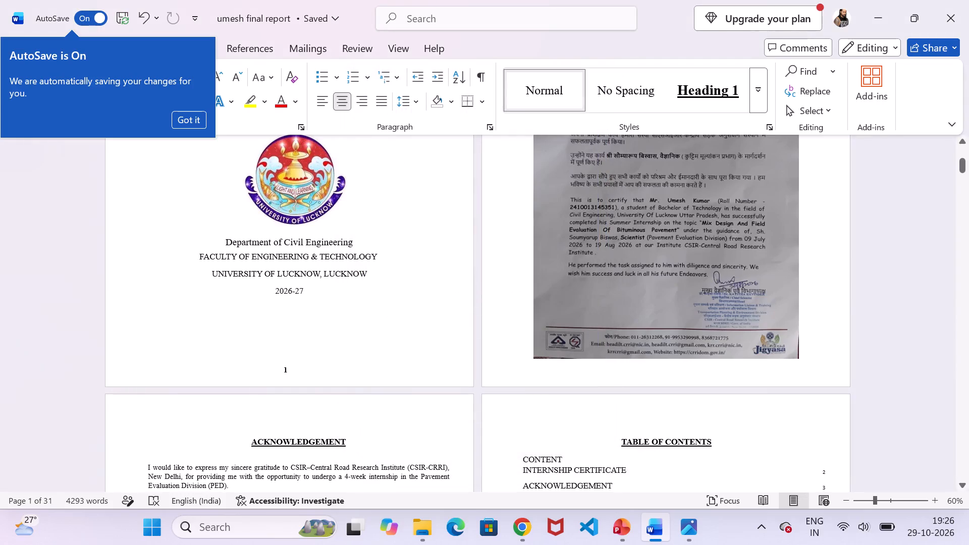
left_click(481, 265)
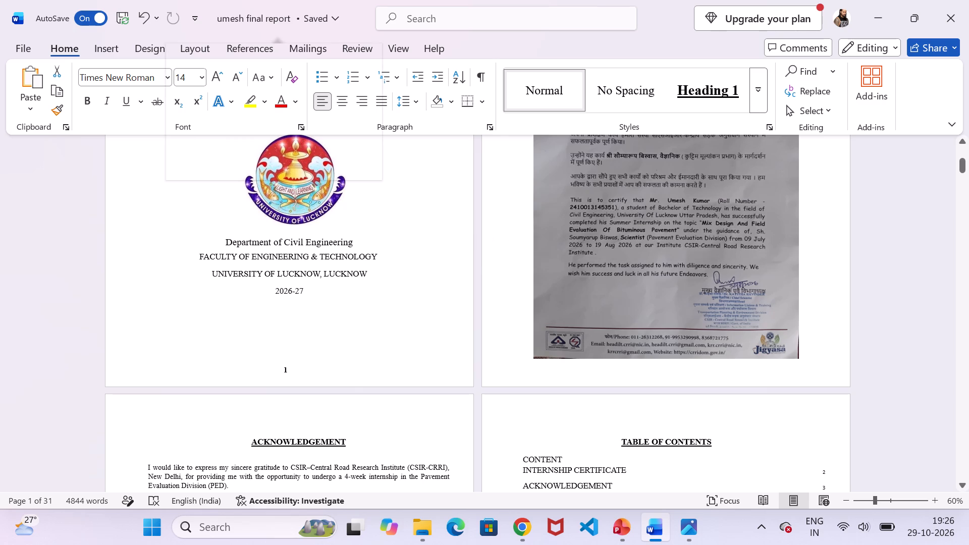
left_click(92, 231)
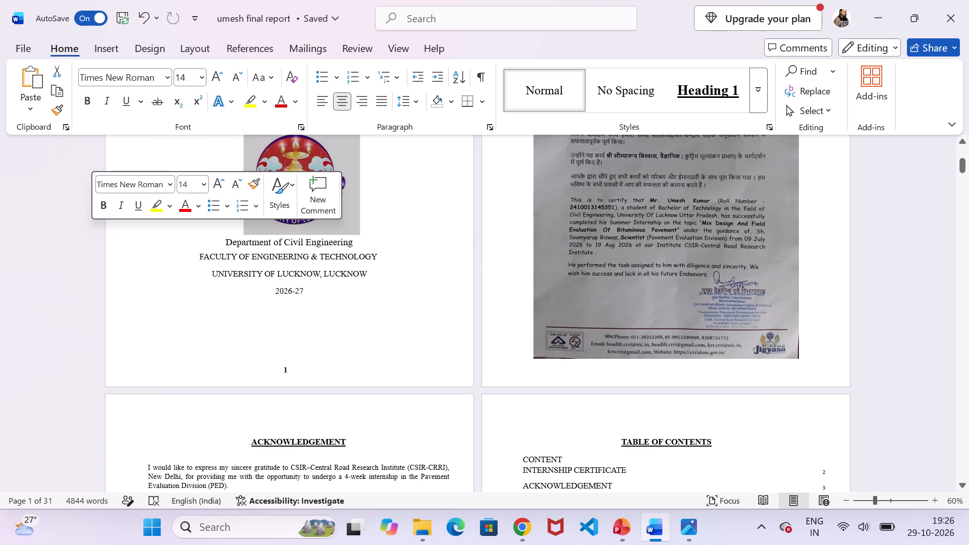
Save the report.
key("ctrl+s")
key("ctrl+s")
key("ctrl+s")
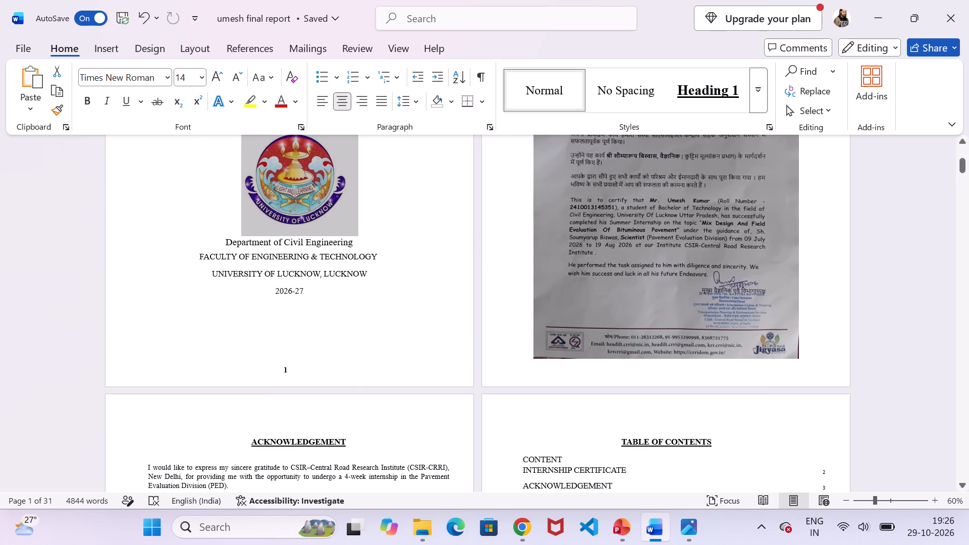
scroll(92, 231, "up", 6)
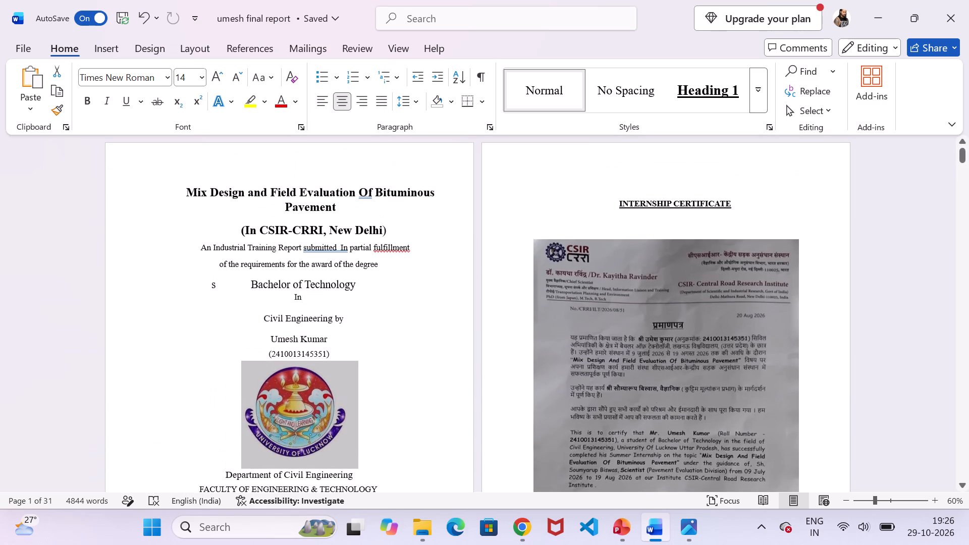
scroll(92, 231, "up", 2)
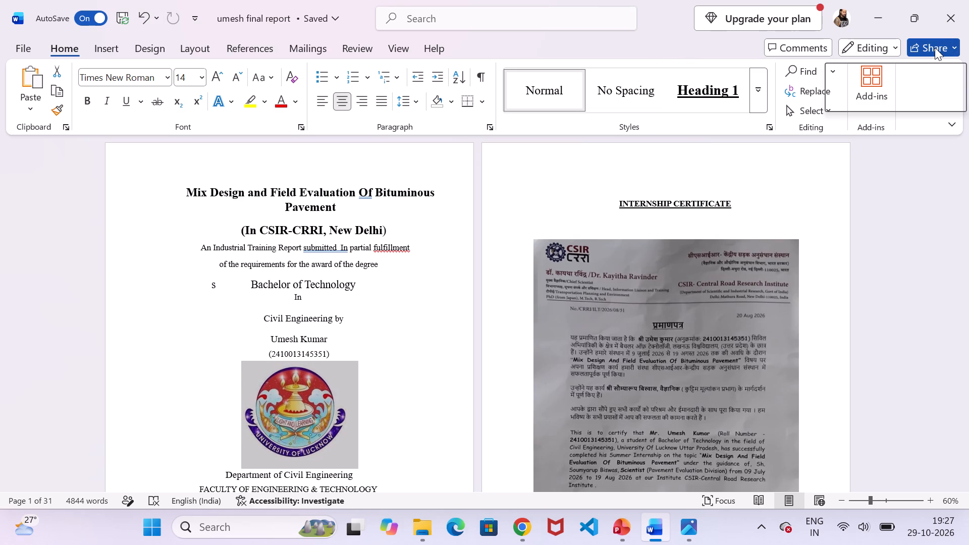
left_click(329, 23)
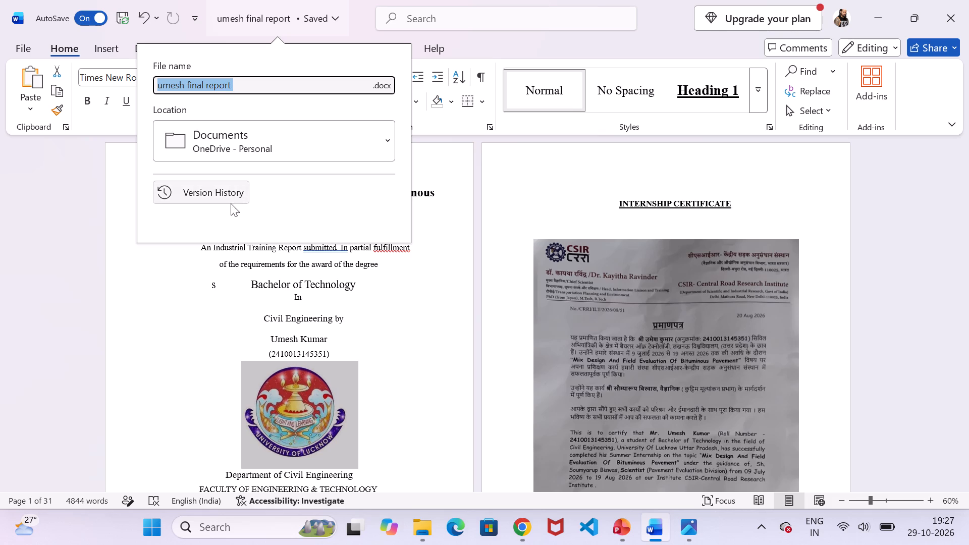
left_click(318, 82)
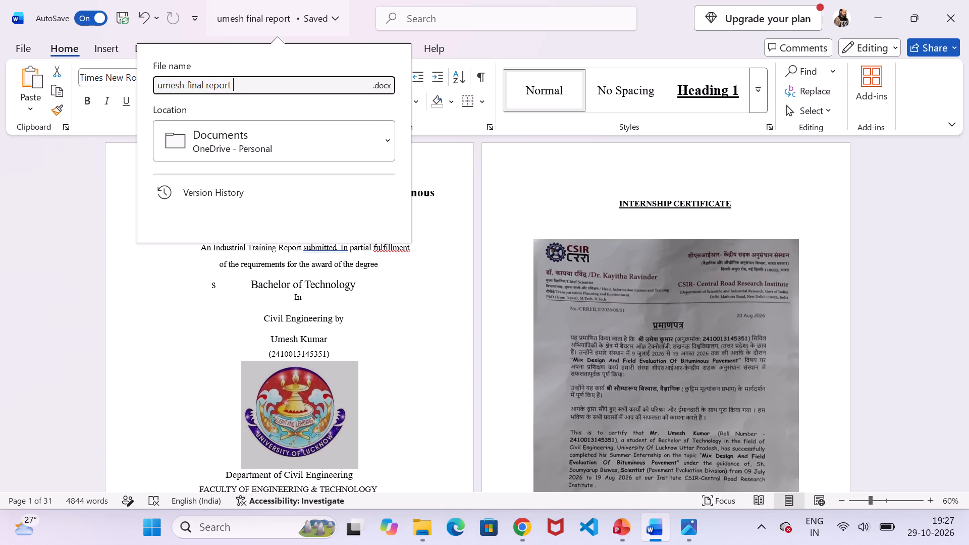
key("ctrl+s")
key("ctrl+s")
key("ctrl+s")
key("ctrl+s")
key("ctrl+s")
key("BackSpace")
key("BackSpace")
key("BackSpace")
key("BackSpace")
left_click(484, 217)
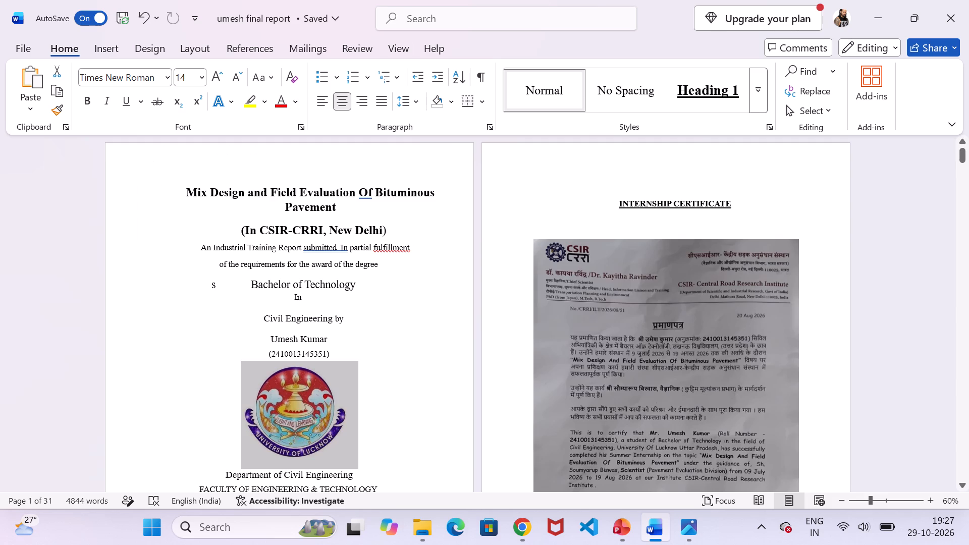
Minimize the report window to return to the Downloads folder in File Explorer.
scroll(484, 217, "down", 2)
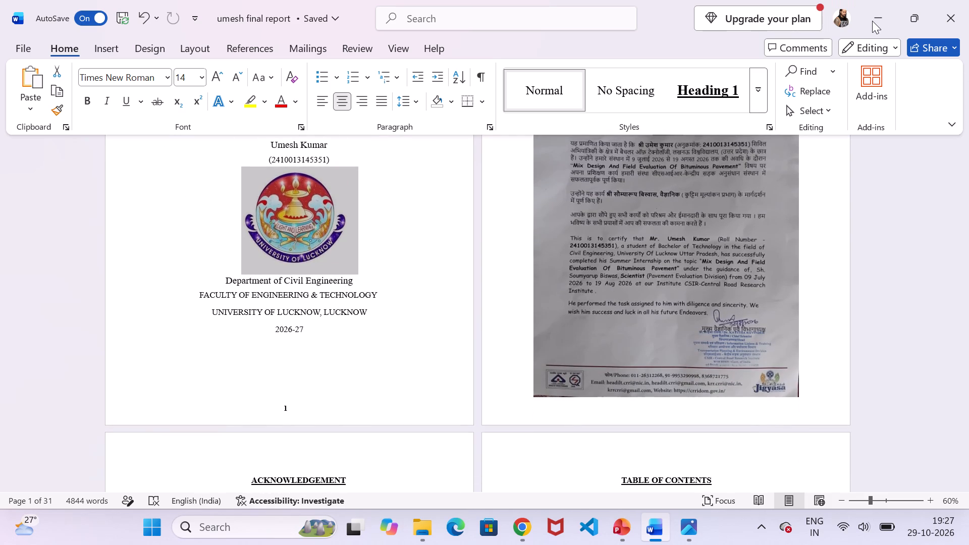
left_click(879, 21)
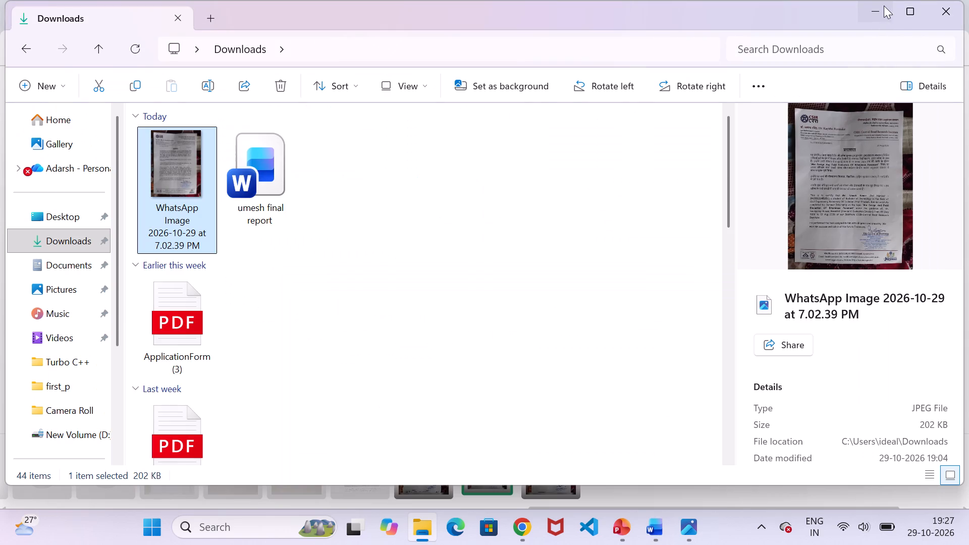